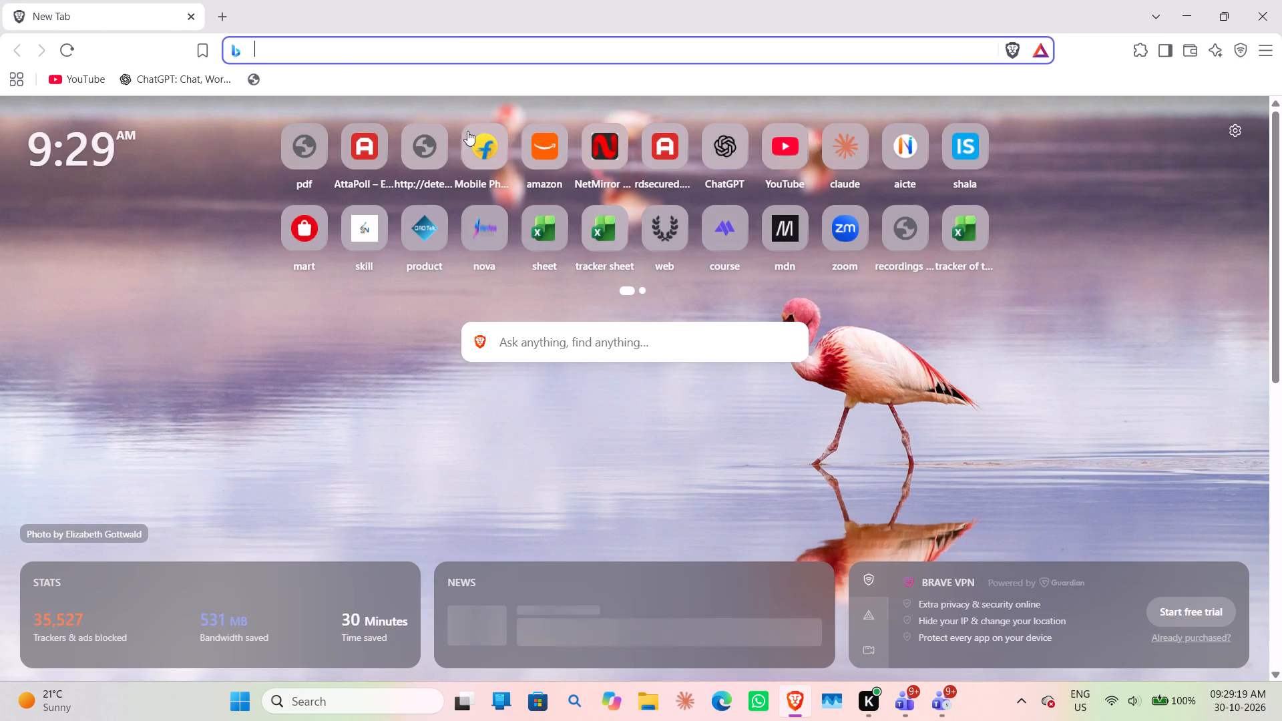
# Open the Tech Team A interns workbook from the saved tracker sheet shortcut.
pyautogui.click(614, 218)
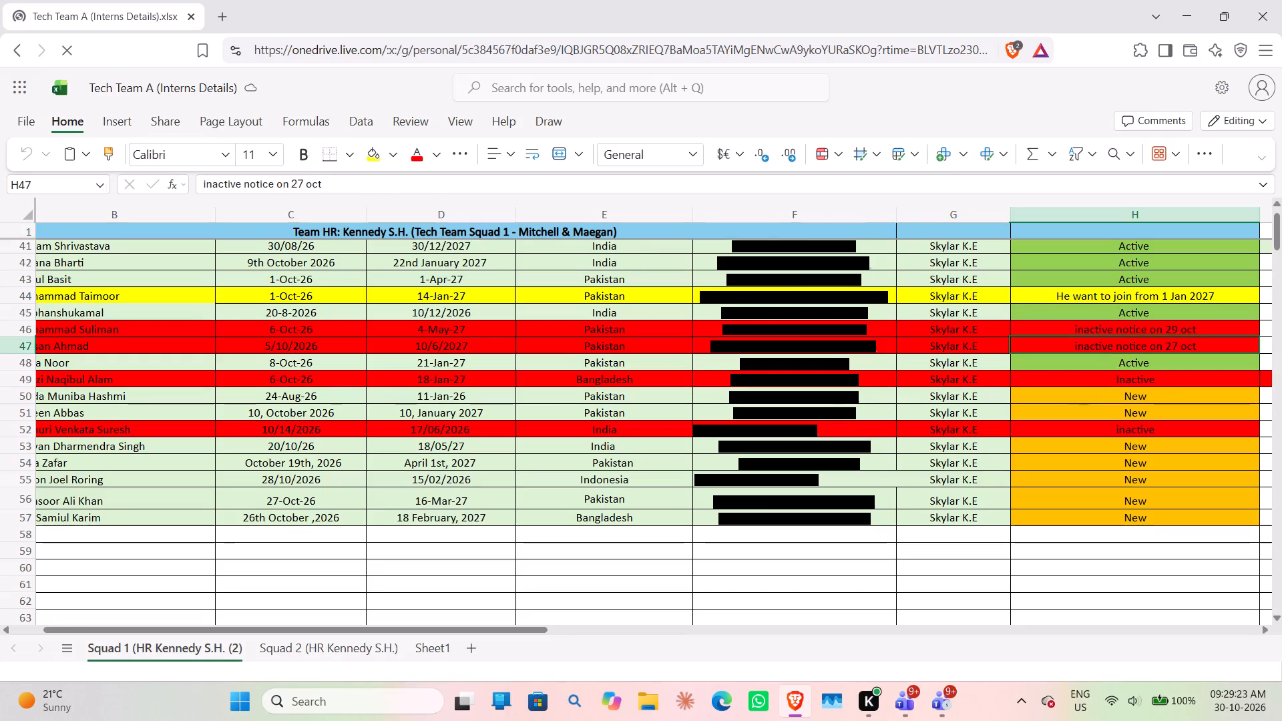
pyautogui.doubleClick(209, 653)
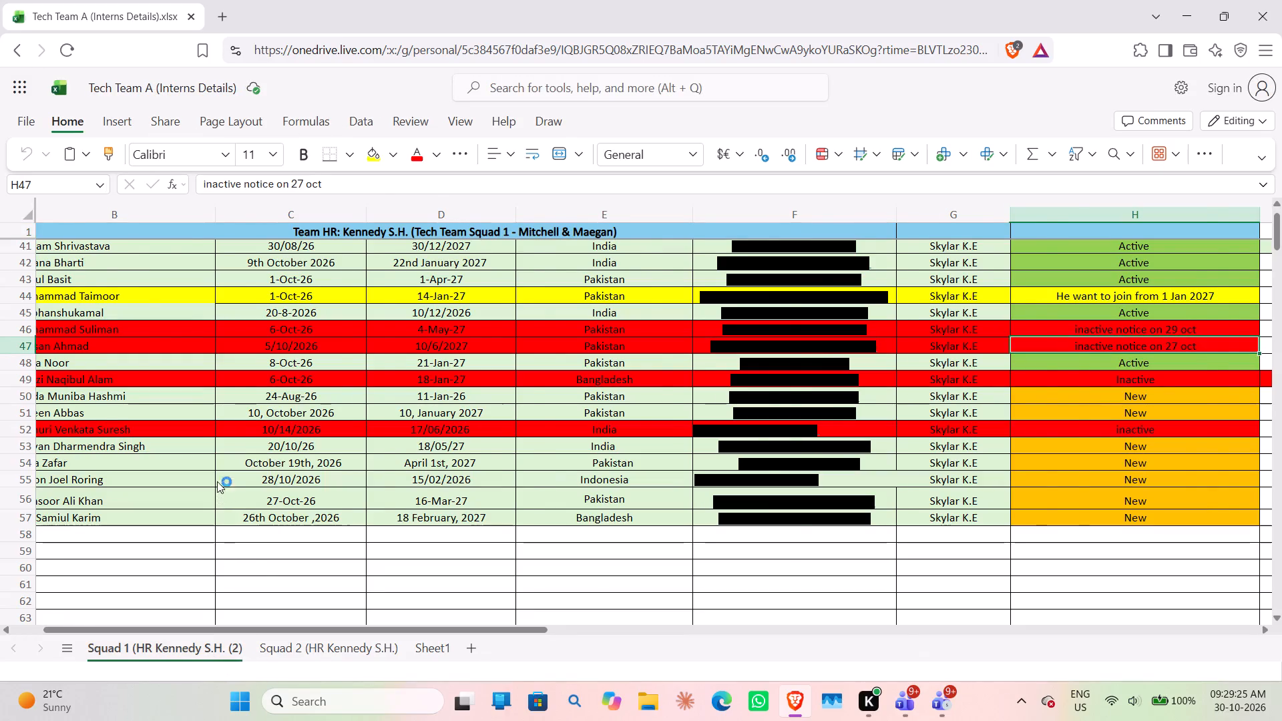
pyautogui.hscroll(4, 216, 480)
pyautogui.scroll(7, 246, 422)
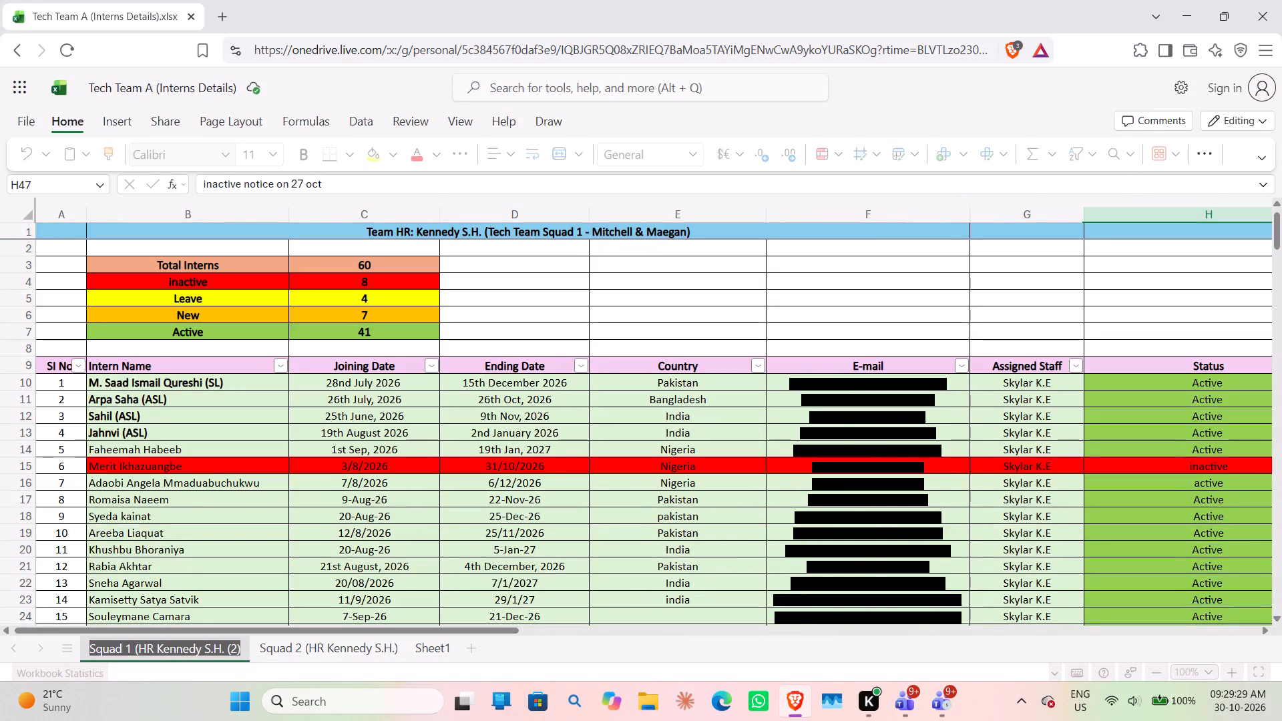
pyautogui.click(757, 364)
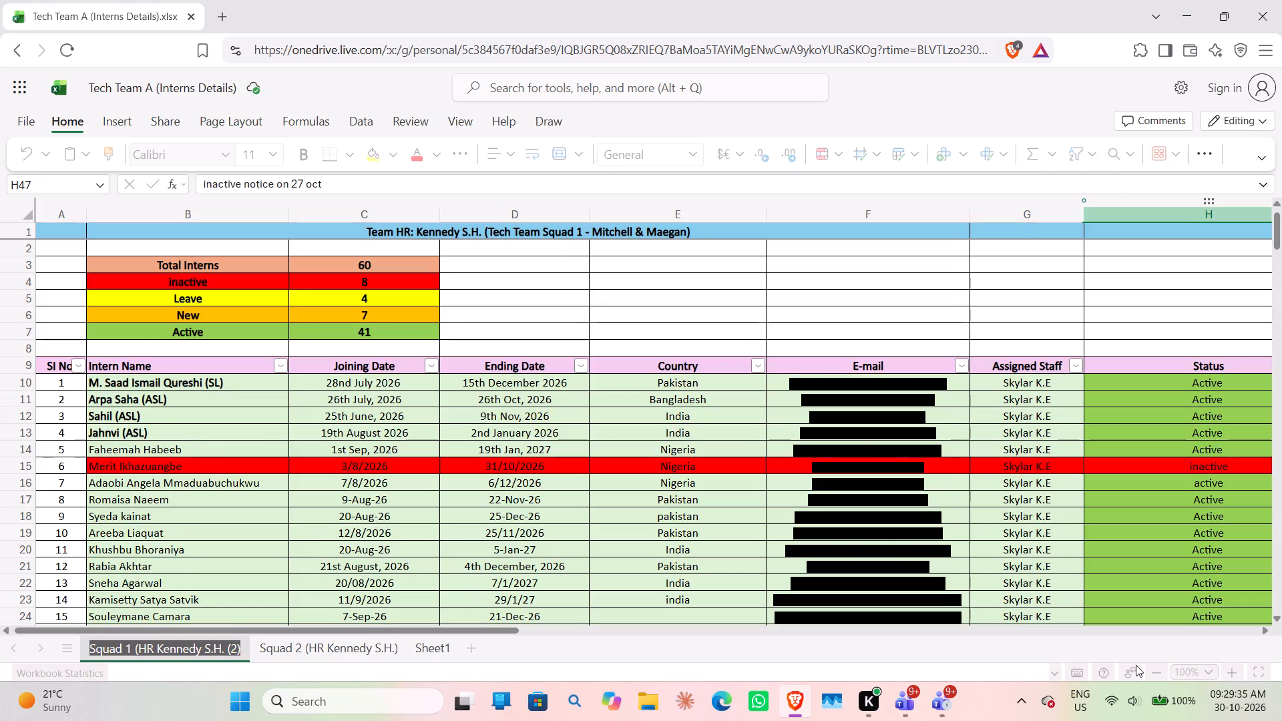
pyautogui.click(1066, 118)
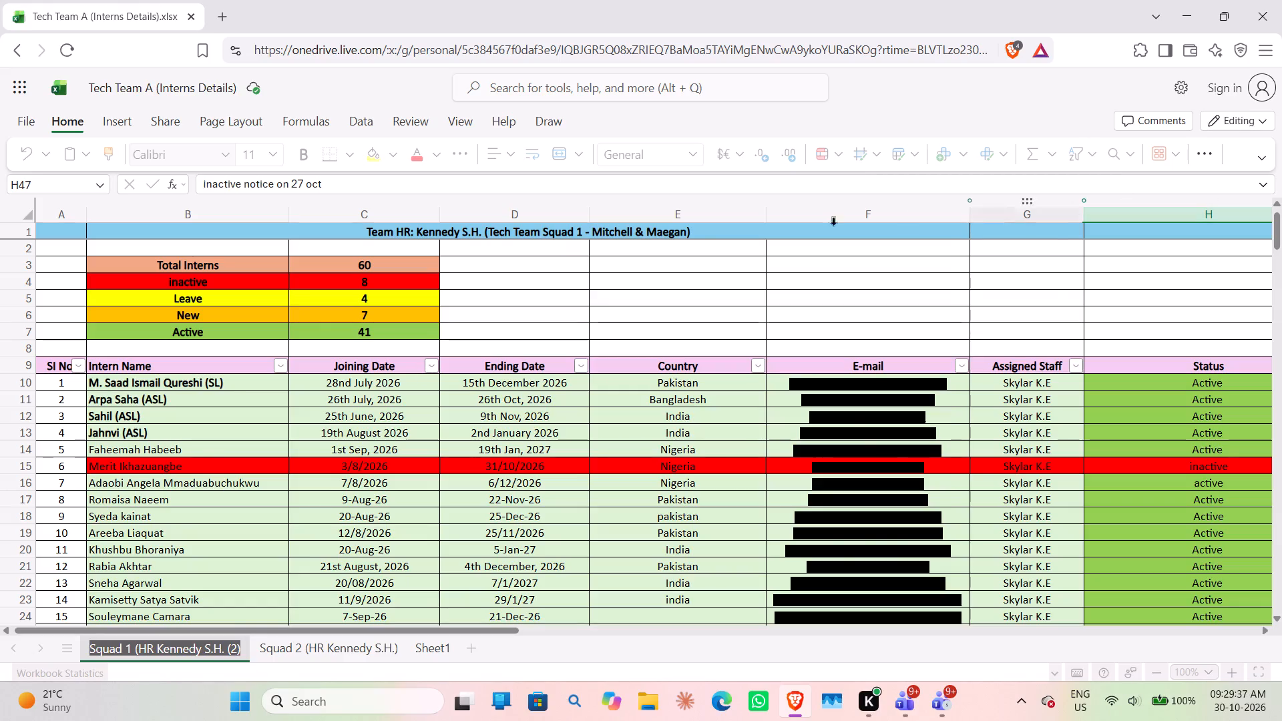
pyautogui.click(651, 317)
# Search the Squad 1 sheet for all matches of the copied intern name and go to the matching entry.
pyautogui.click(1114, 151)
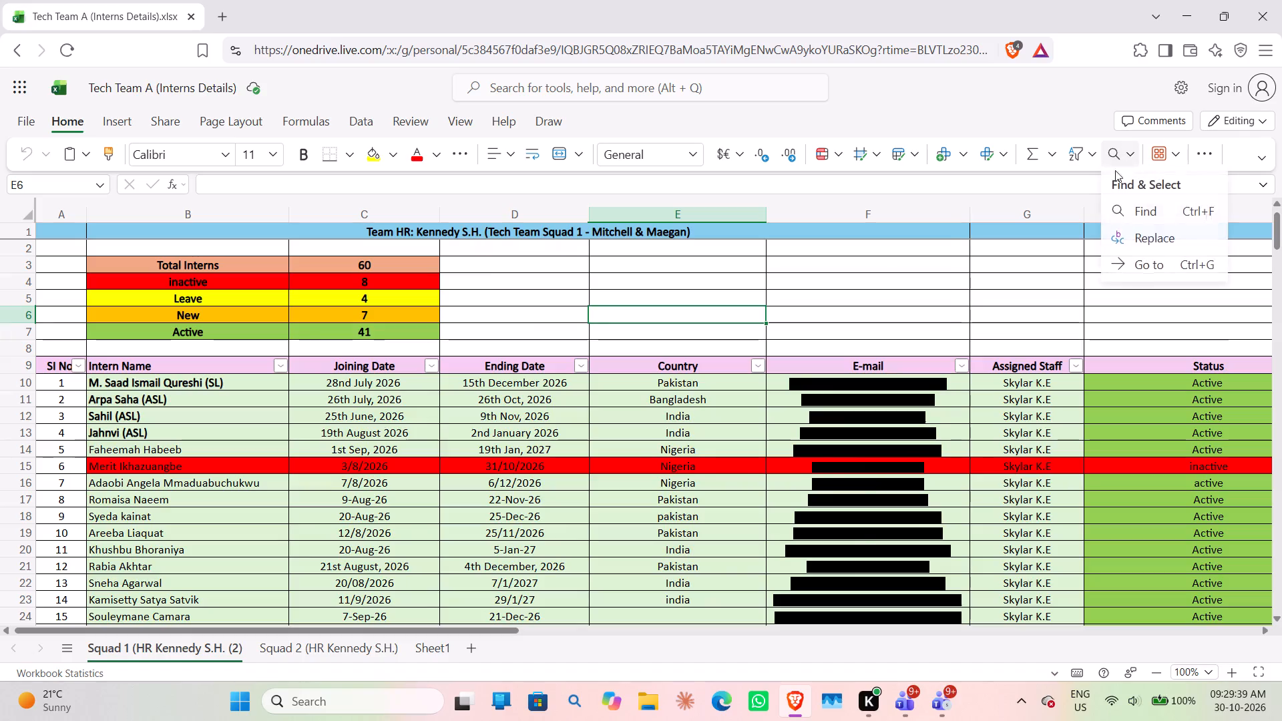
pyautogui.click(1109, 216)
pyautogui.hotkey('ctrl', 'v')
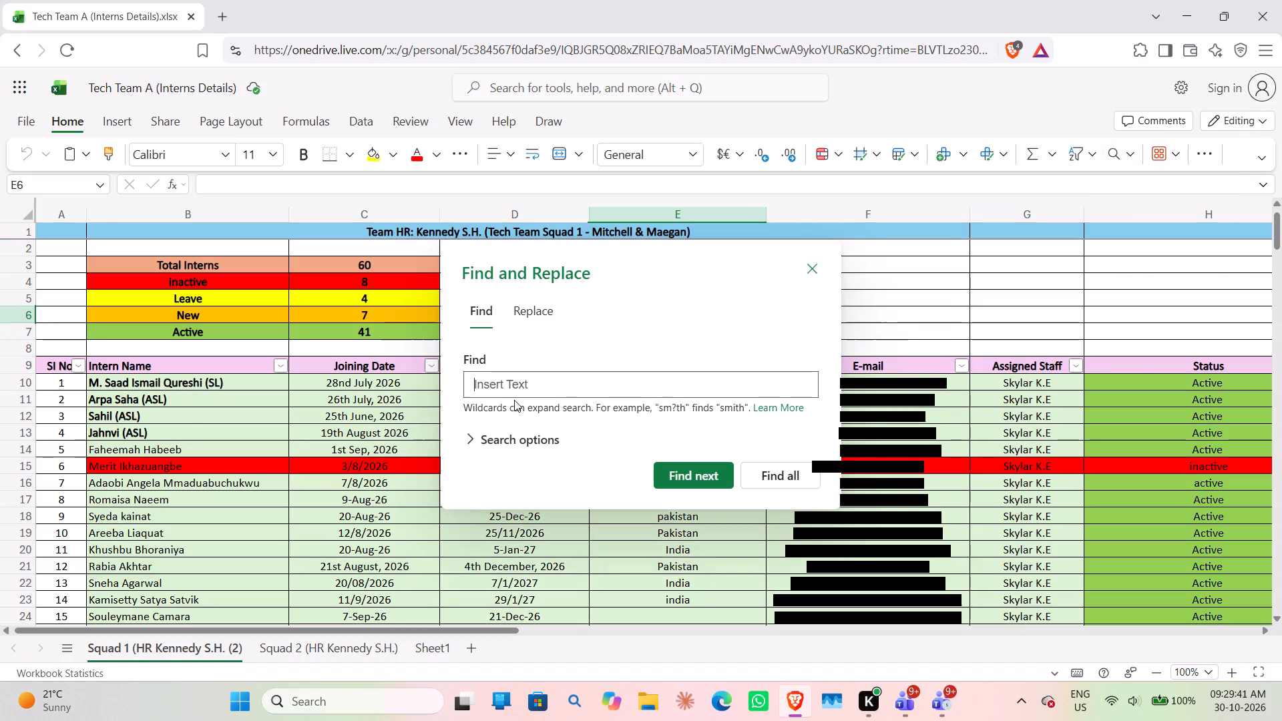
pyautogui.click(777, 477)
pyautogui.click(695, 514)
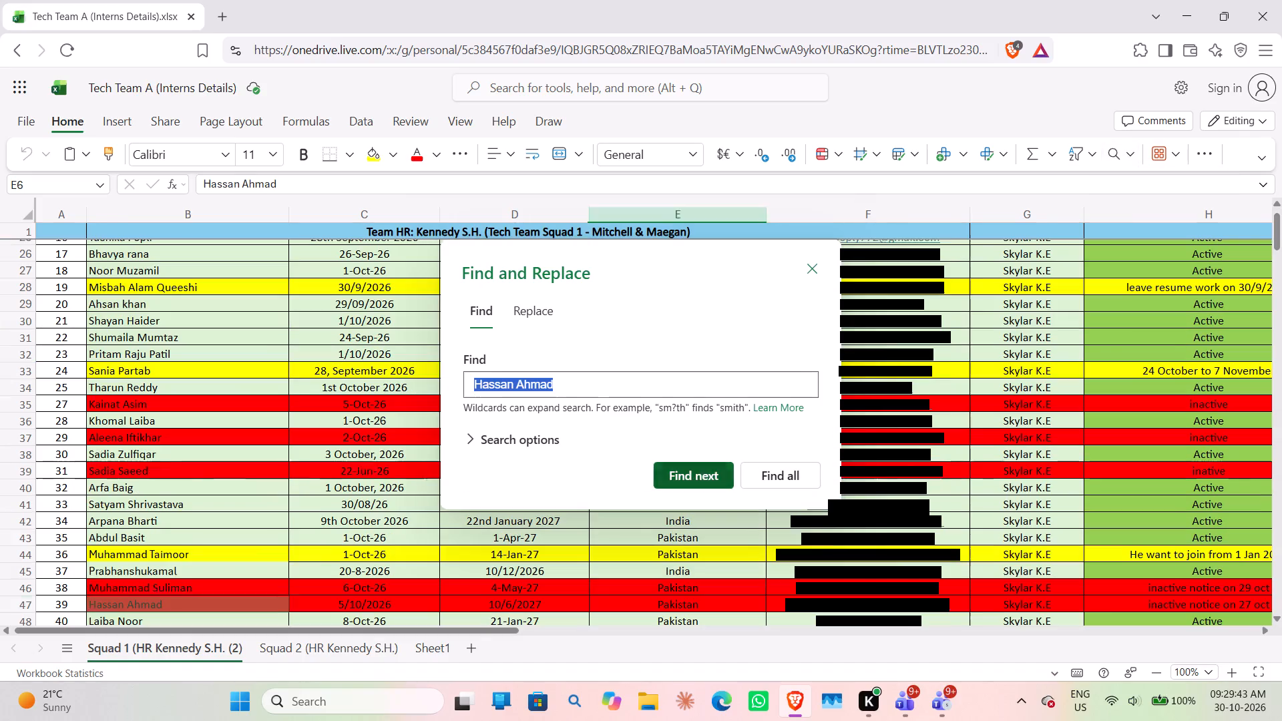
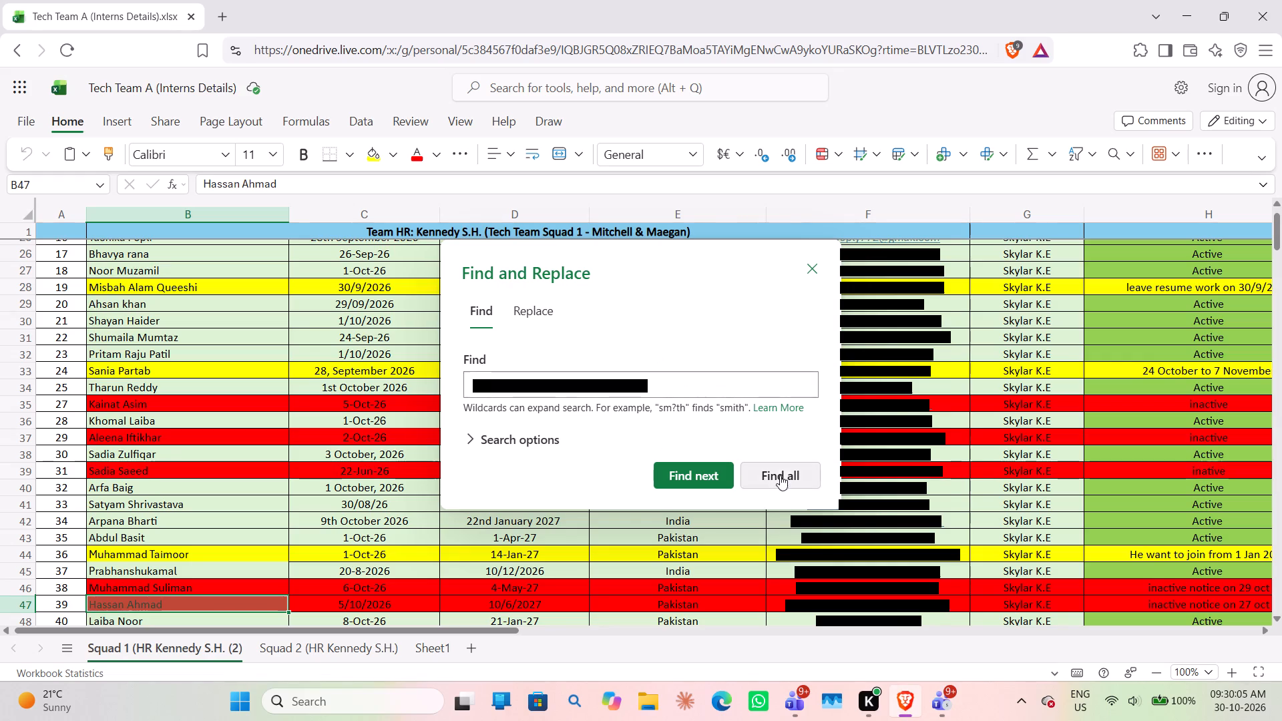
# Delete the matching inactive intern's entire row, row 47, from the Squad 1 sheet.
pyautogui.click(703, 523)
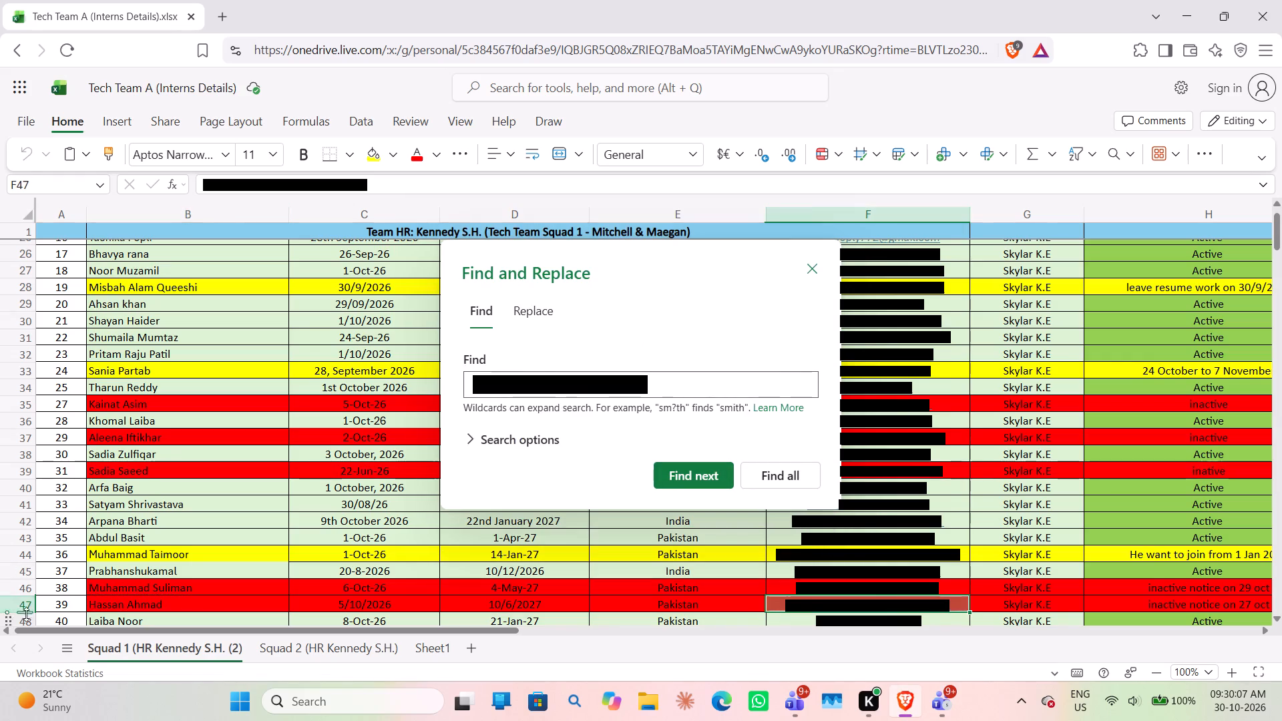
pyautogui.click(19, 606)
pyautogui.rightClick(25, 610)
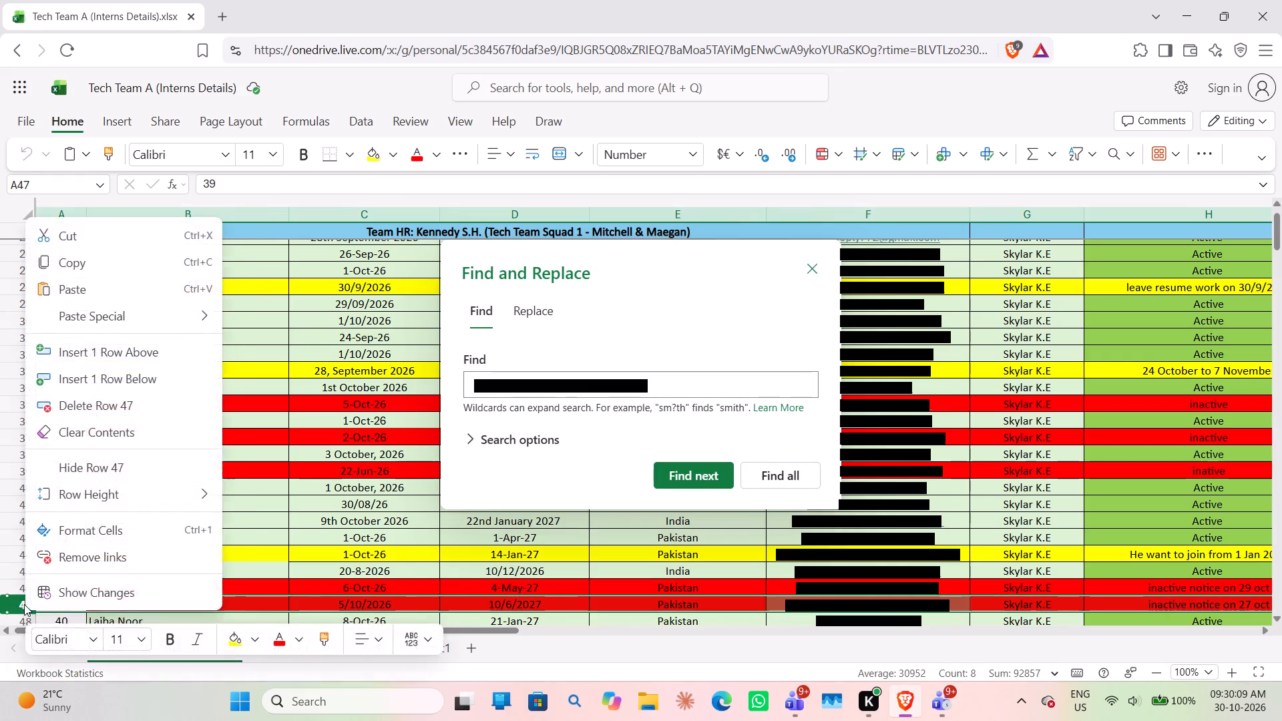
pyautogui.click(24, 604)
pyautogui.click(19, 604)
pyautogui.rightClick(19, 604)
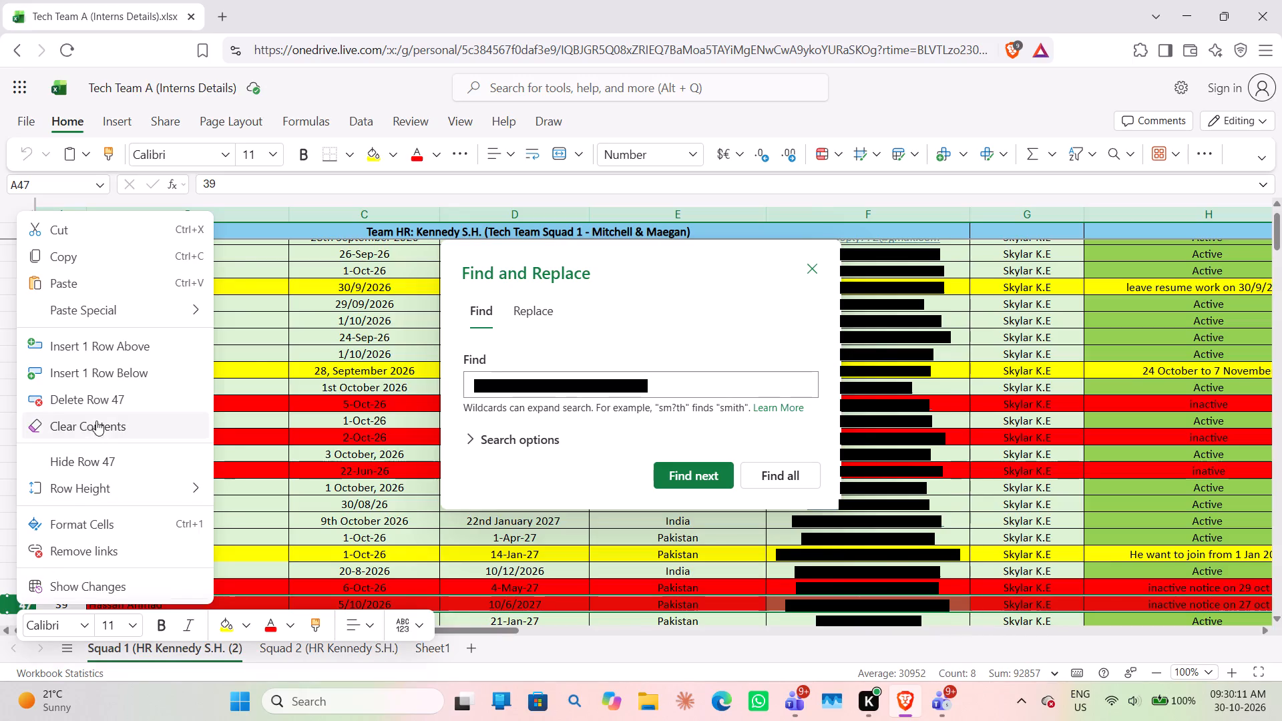
pyautogui.click(103, 399)
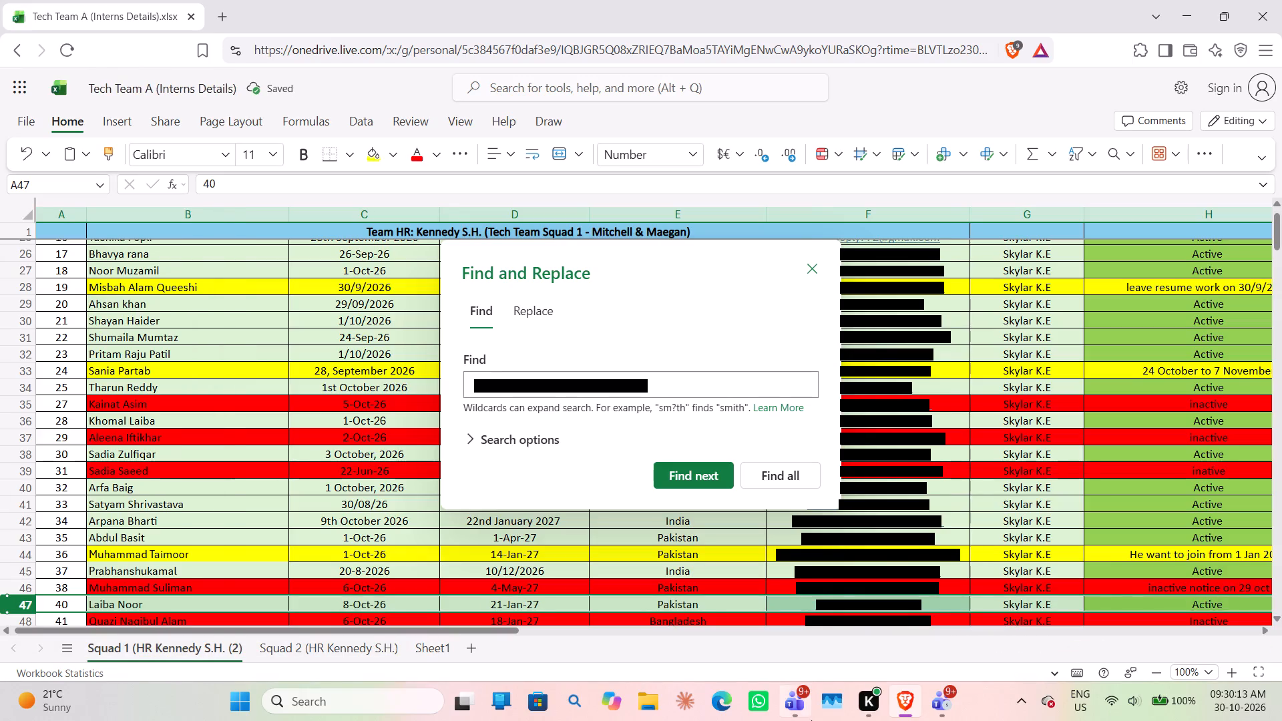
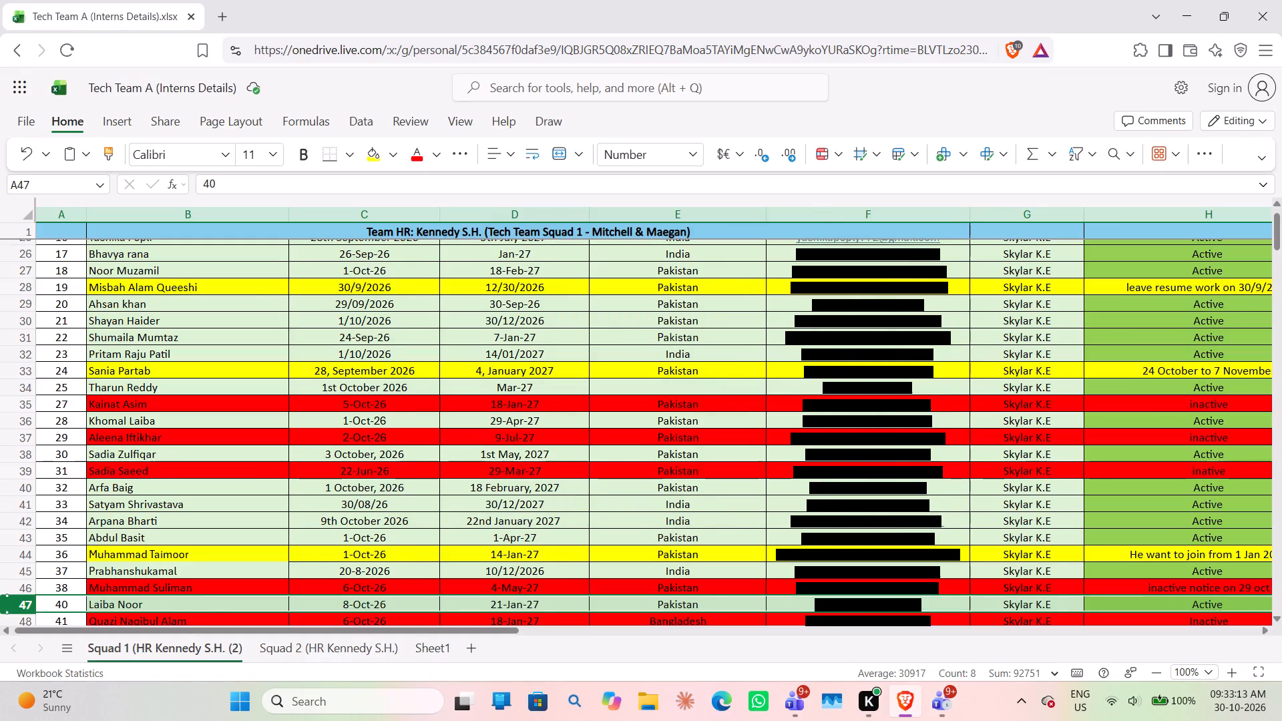
# Open the Custom Sort settings for the Squad 1 intern table from its Sl No. column.
pyautogui.scroll(6, 75, 457)
pyautogui.click(74, 380)
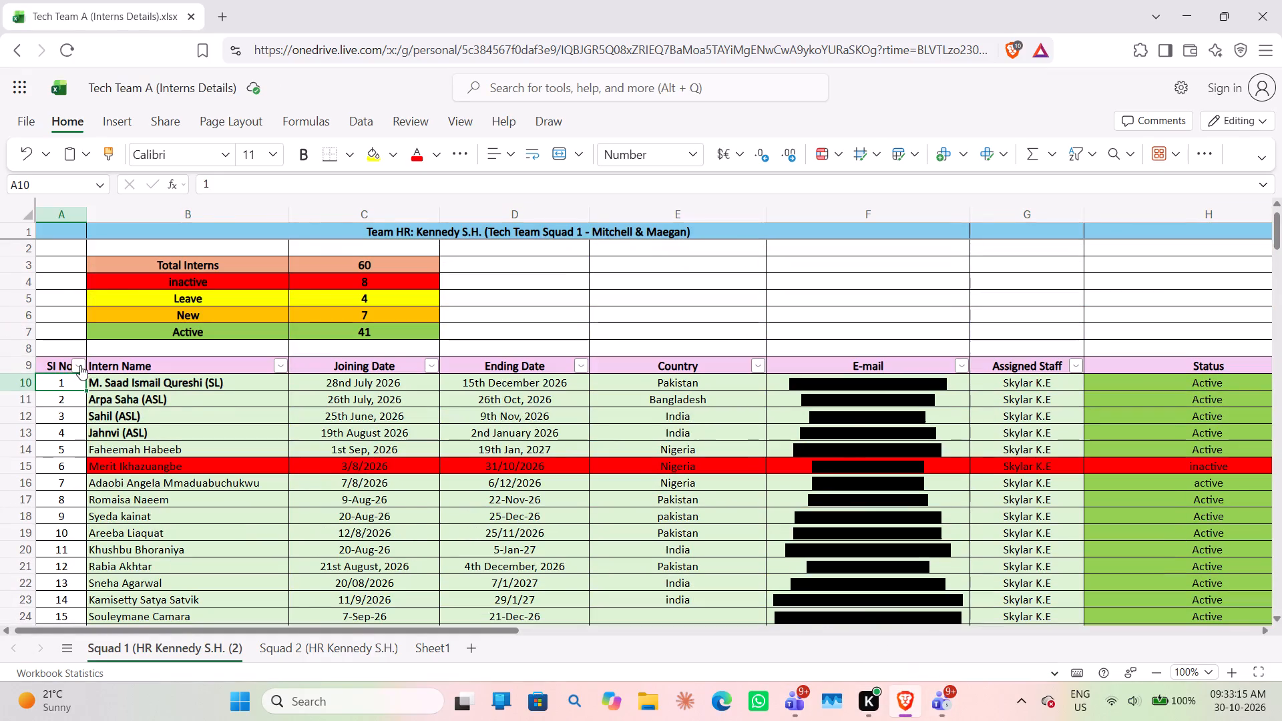
pyautogui.click(80, 364)
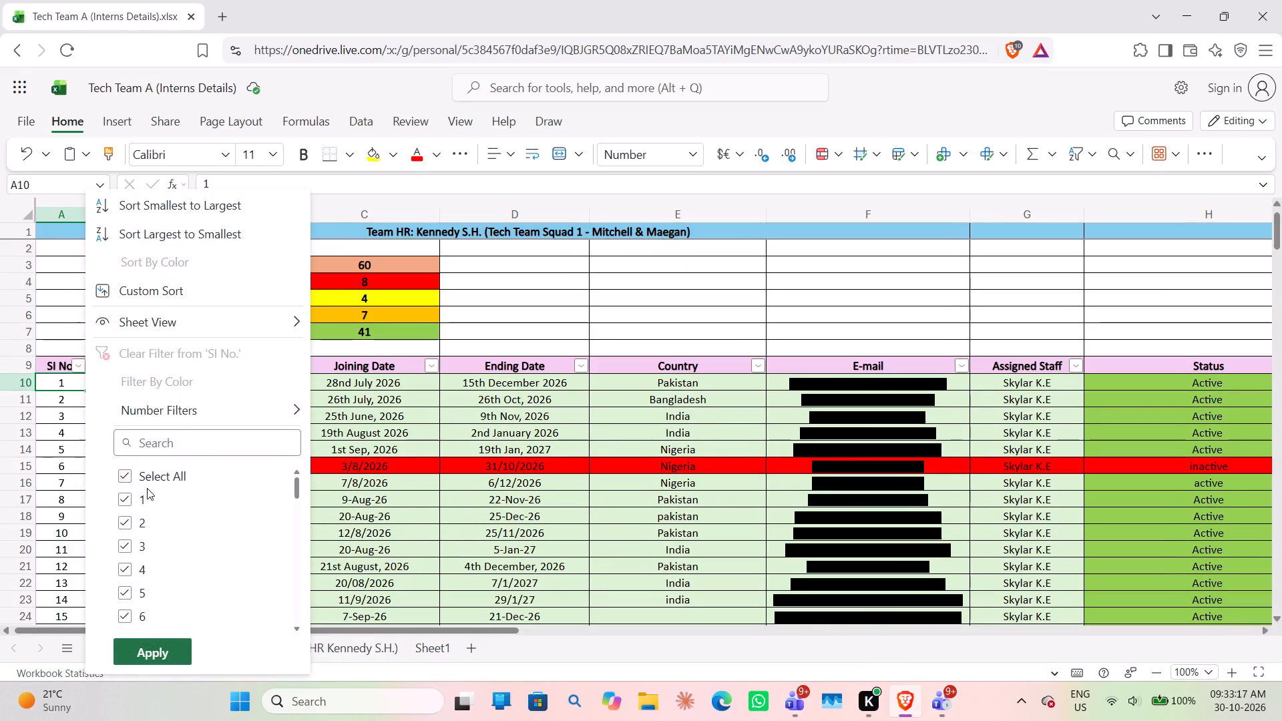
pyautogui.click(164, 291)
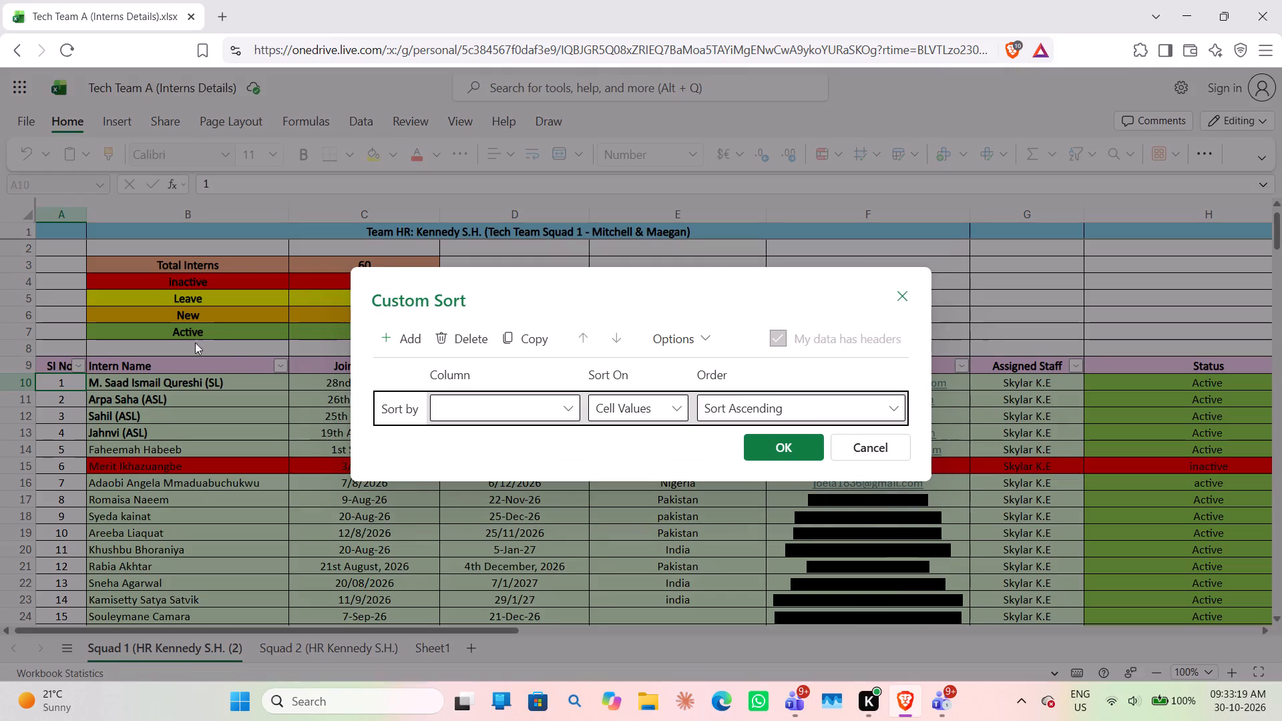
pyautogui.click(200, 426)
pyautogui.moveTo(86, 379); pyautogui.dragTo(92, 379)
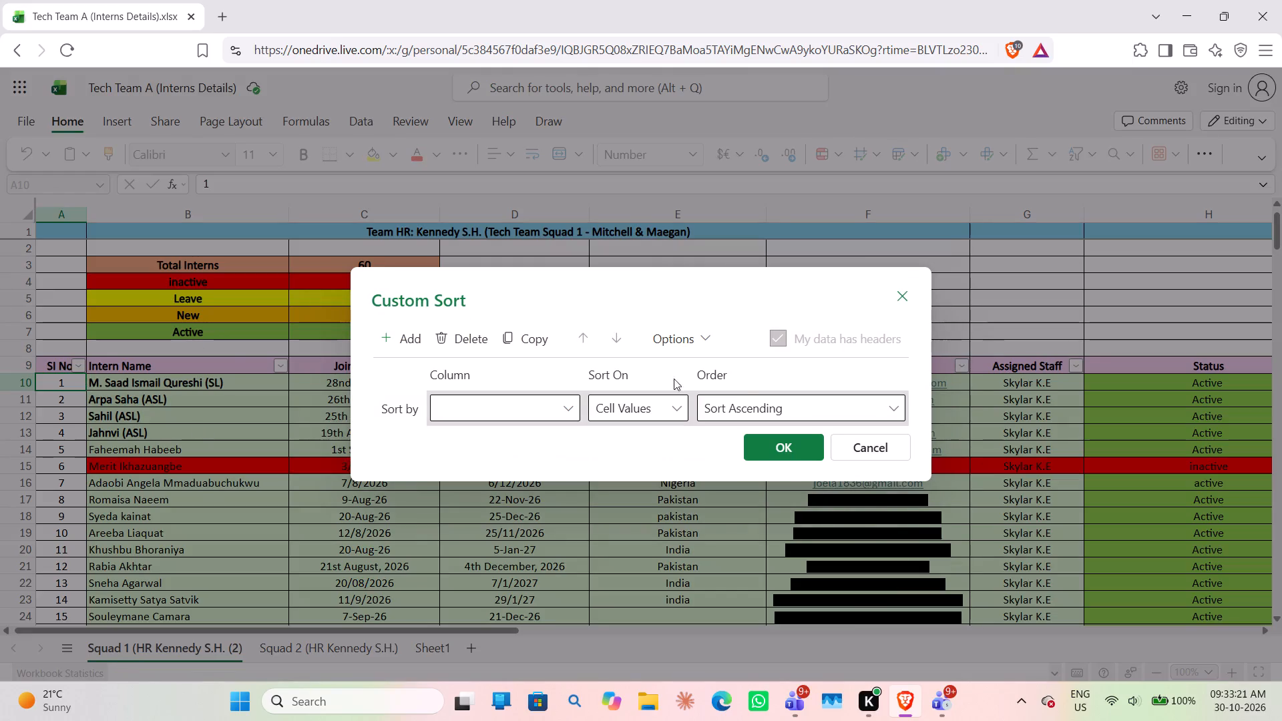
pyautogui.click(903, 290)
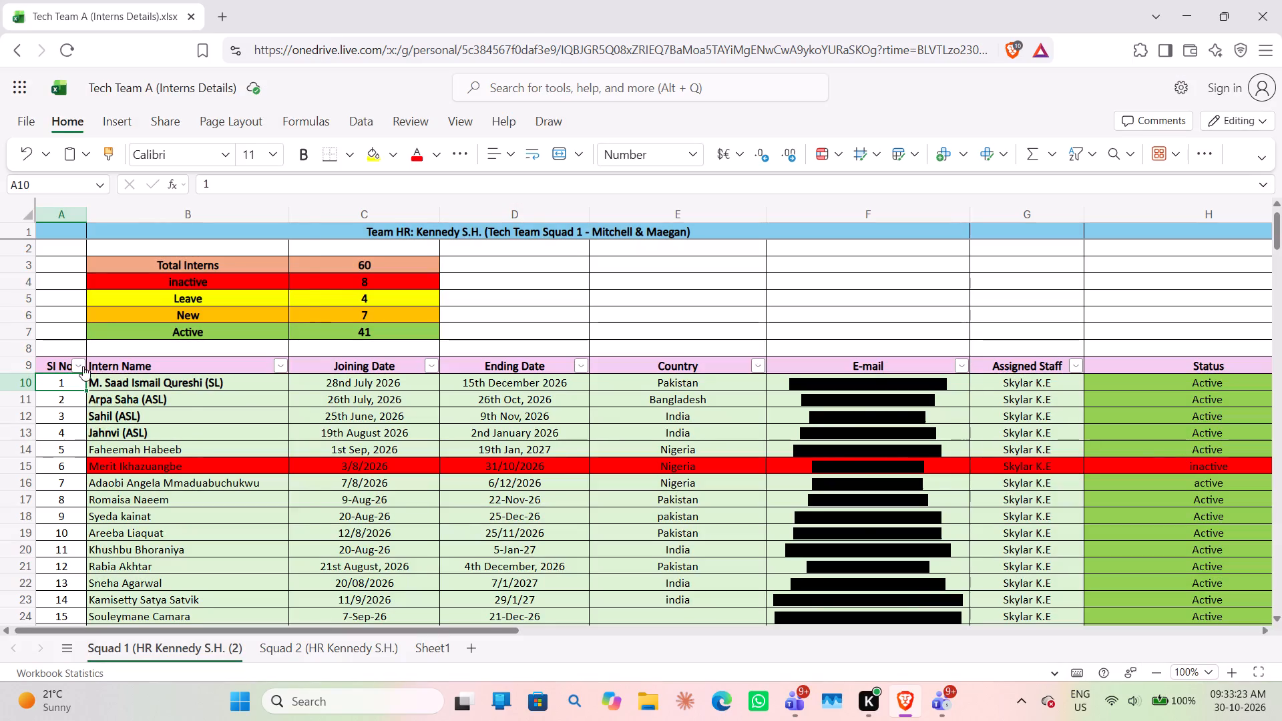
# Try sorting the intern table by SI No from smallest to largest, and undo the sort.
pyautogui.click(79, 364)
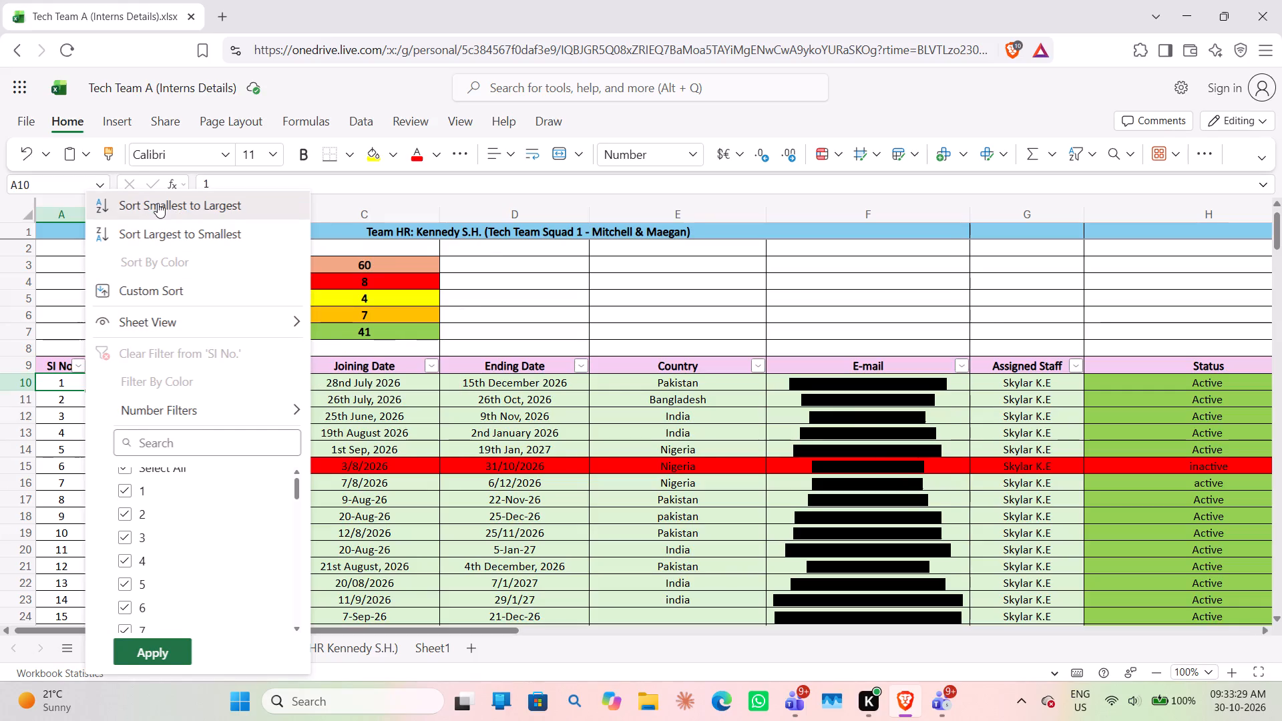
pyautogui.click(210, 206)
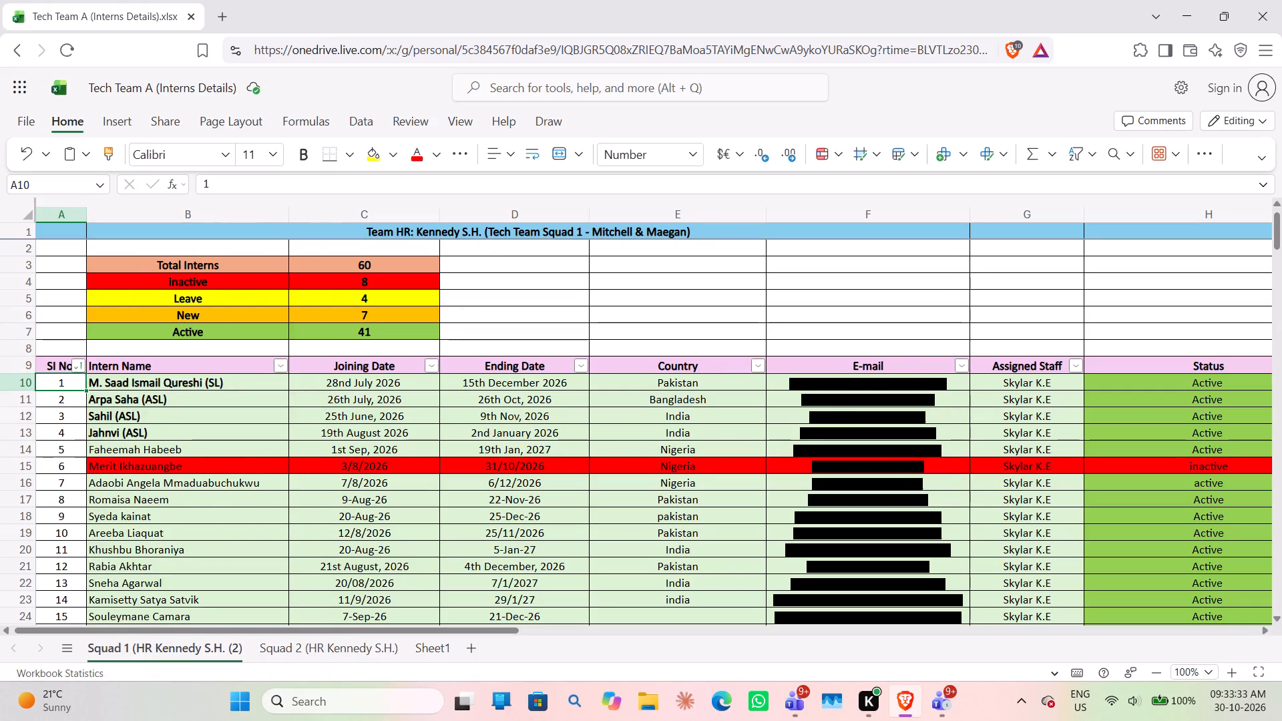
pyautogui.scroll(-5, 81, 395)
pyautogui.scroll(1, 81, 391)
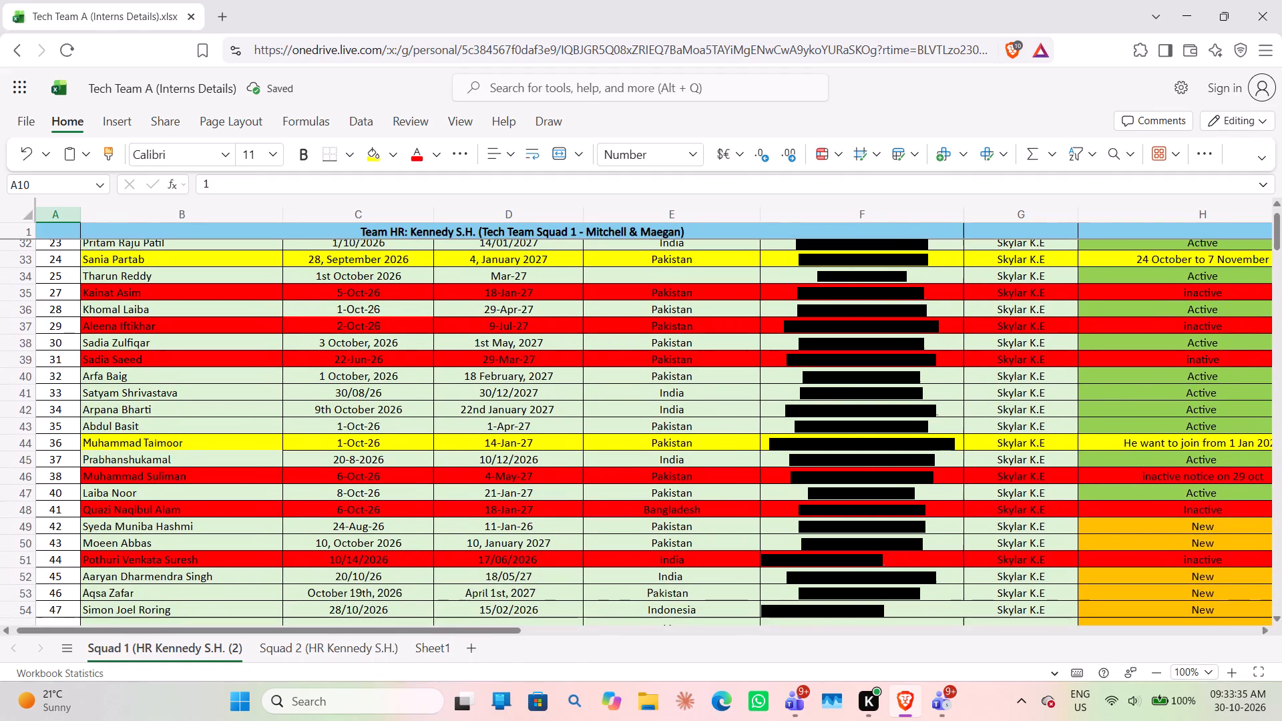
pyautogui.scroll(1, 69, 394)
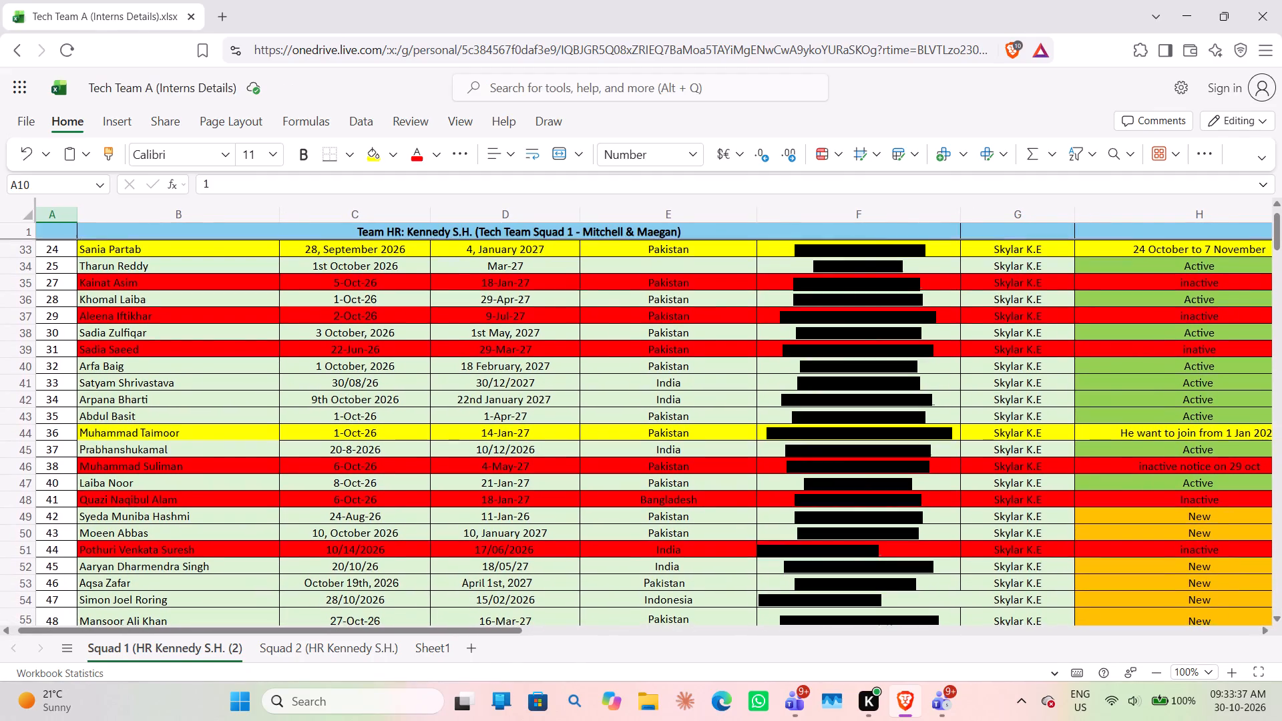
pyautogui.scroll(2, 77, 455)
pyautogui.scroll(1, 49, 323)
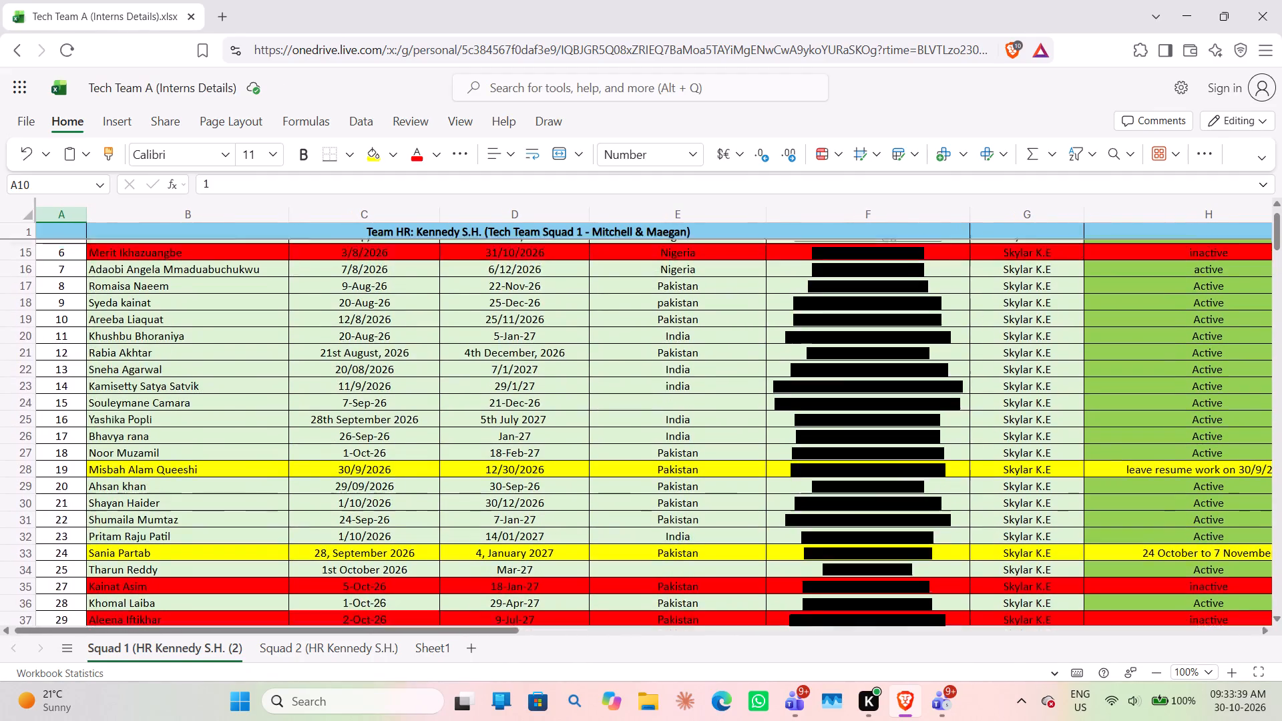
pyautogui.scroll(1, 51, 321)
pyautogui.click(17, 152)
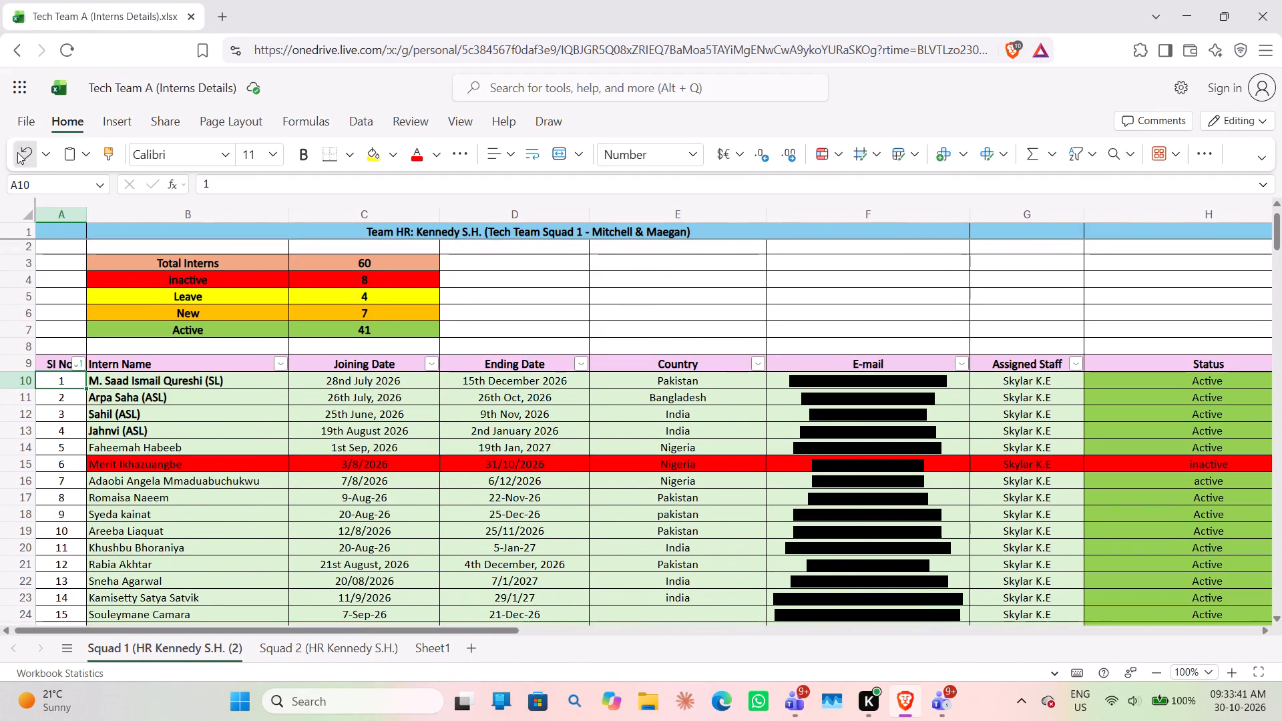
# Renumber the SI No column from 1 to 47 as a fill series, covering rows 10 through 56.
pyautogui.click(55, 377)
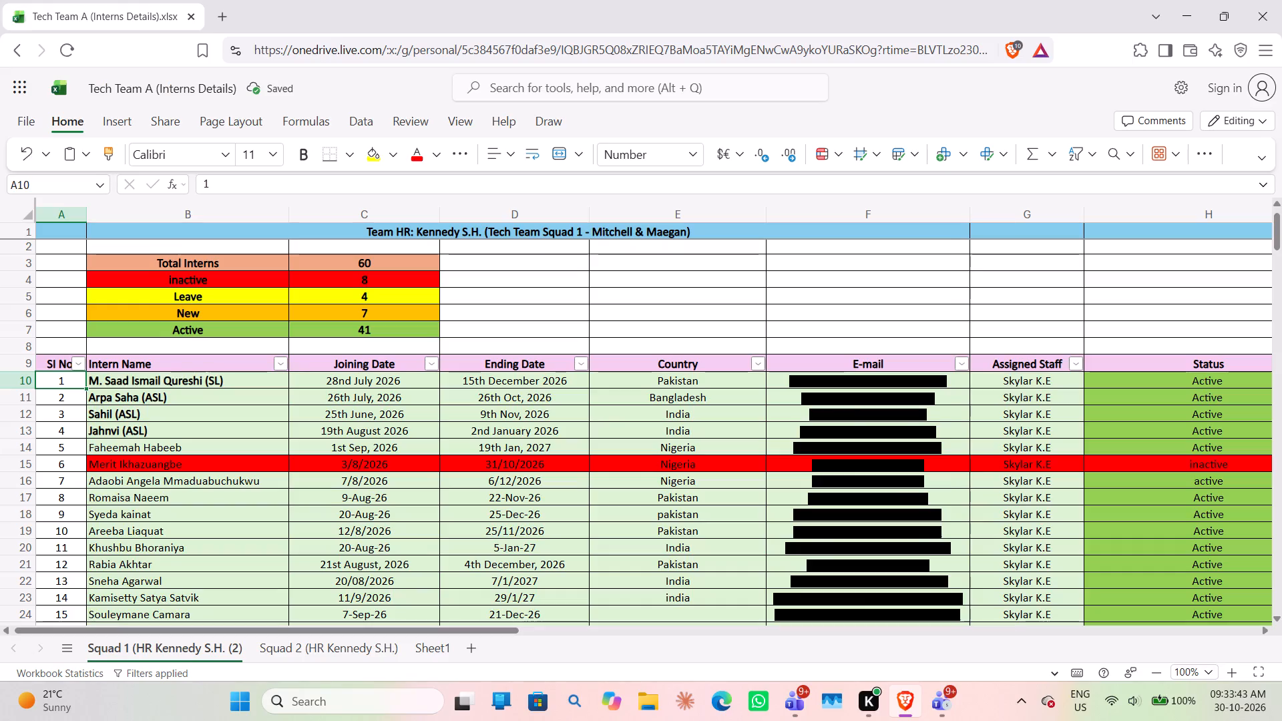
pyautogui.moveTo(87, 387); pyautogui.dragTo(86, 648)
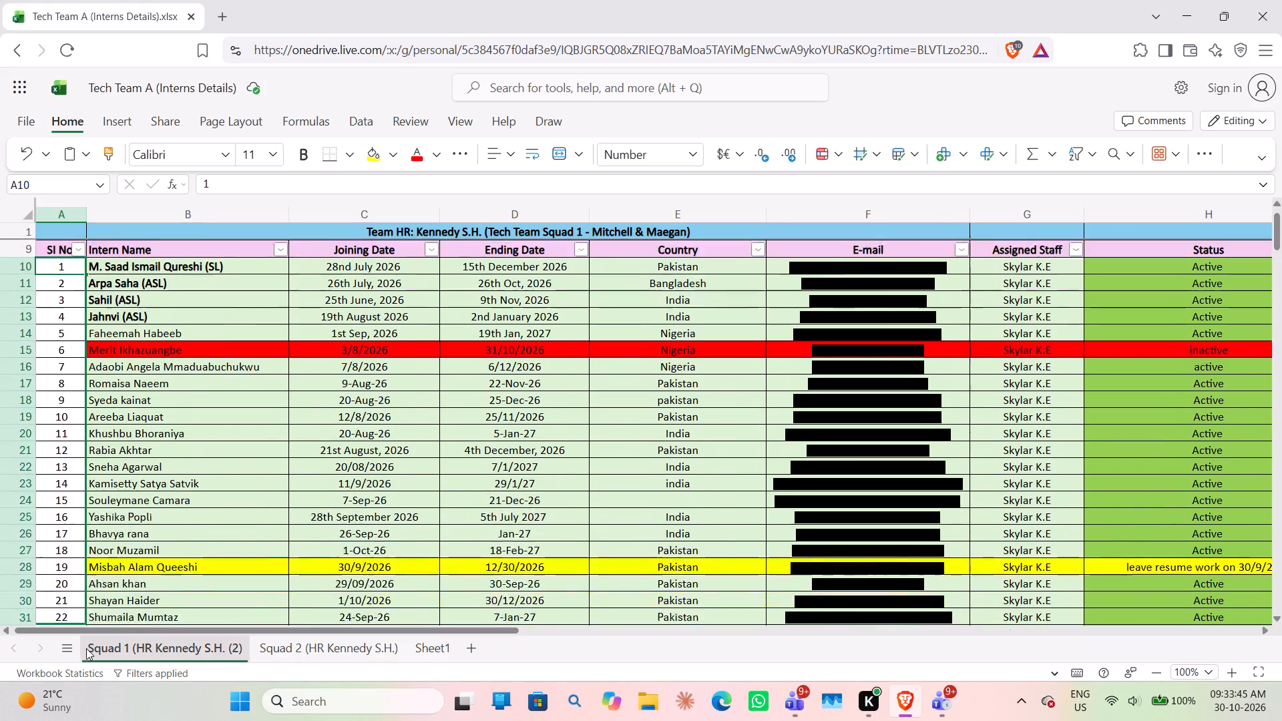
pyautogui.moveTo(86, 648); pyautogui.dragTo(54, 440)
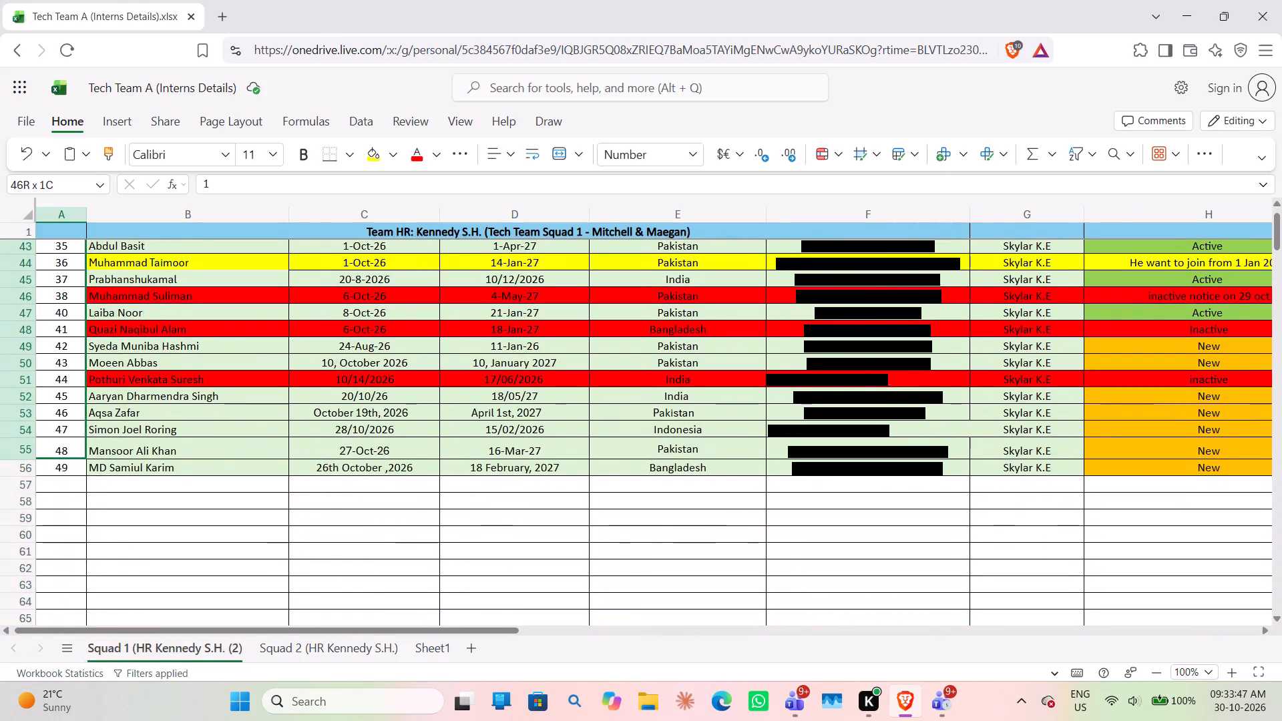
pyautogui.moveTo(54, 440); pyautogui.dragTo(55, 460)
pyautogui.click(117, 492)
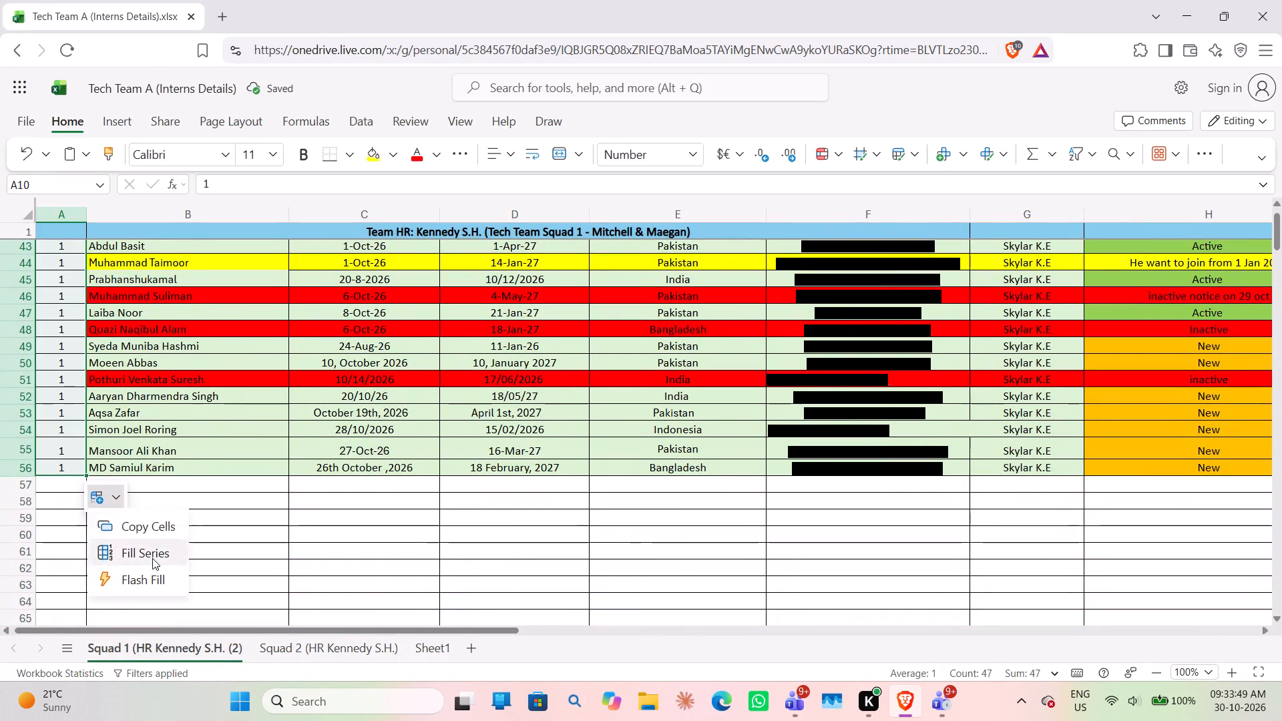
pyautogui.click(152, 558)
# Set the Total Interns count in the summary block to 47.
pyautogui.scroll(7, 198, 418)
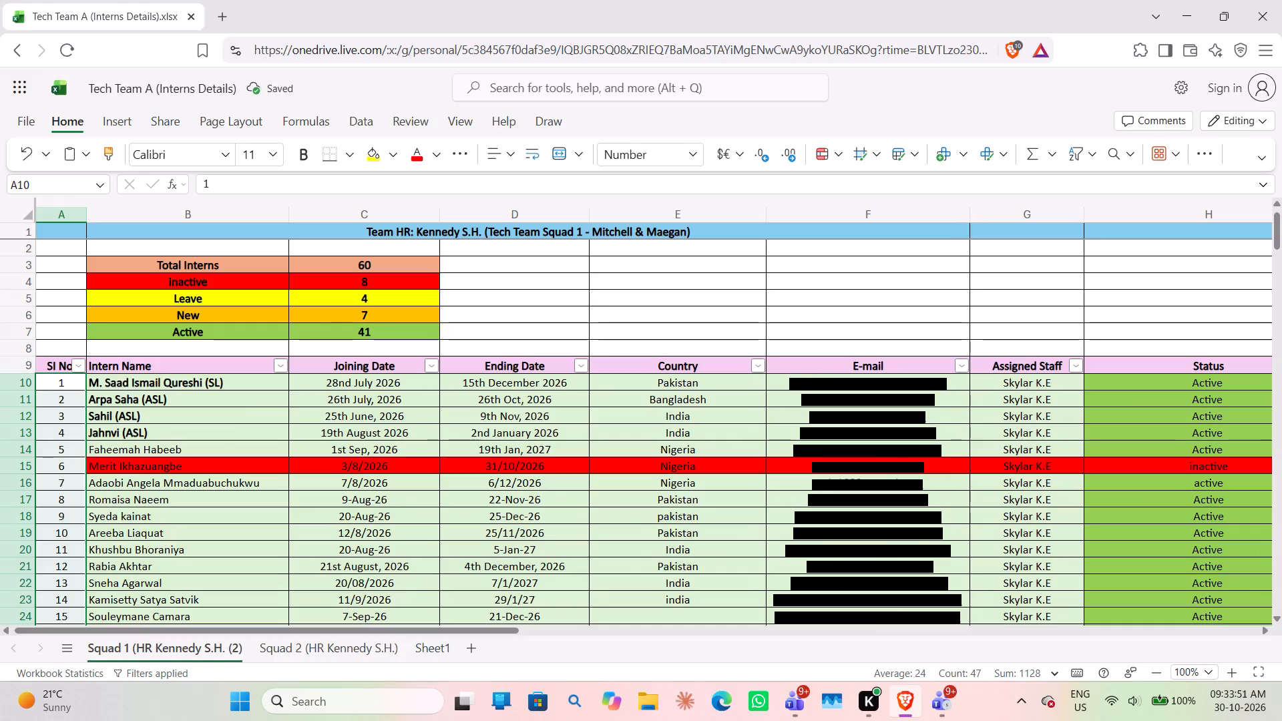
pyautogui.doubleClick(380, 258)
pyautogui.moveTo(379, 261); pyautogui.dragTo(343, 272)
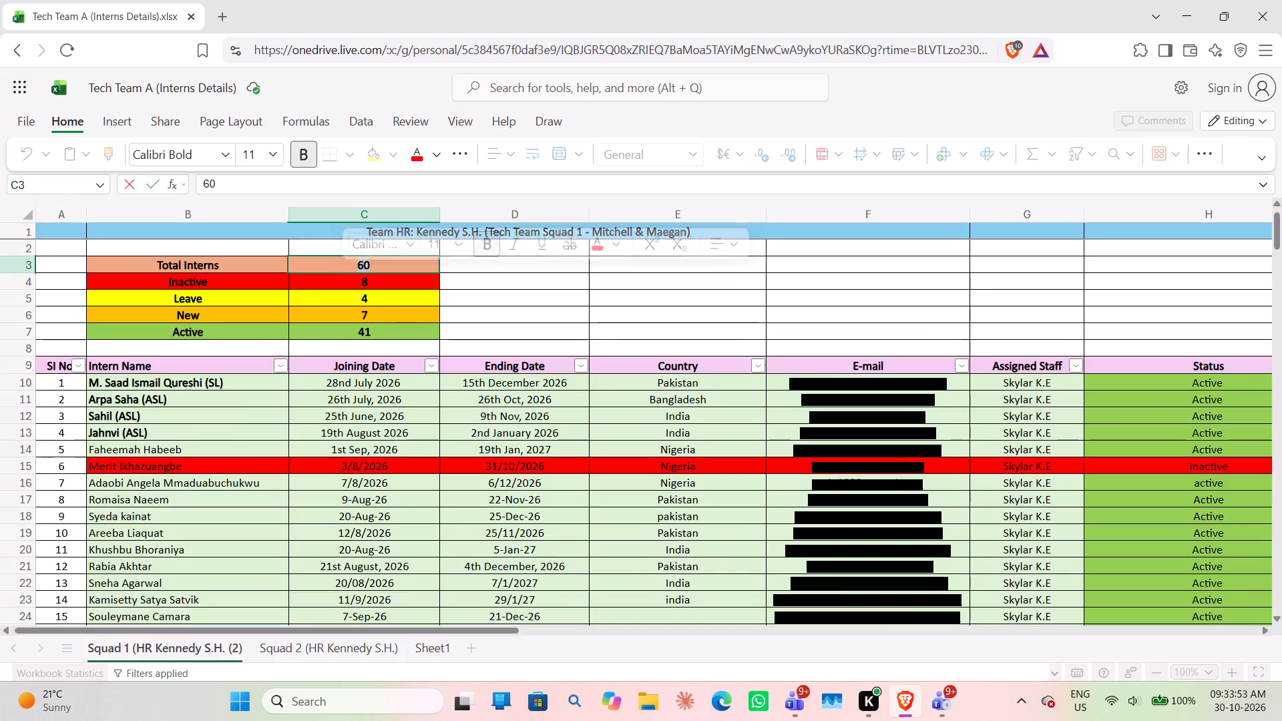
pyautogui.press('Left')
pyautogui.press('Home')
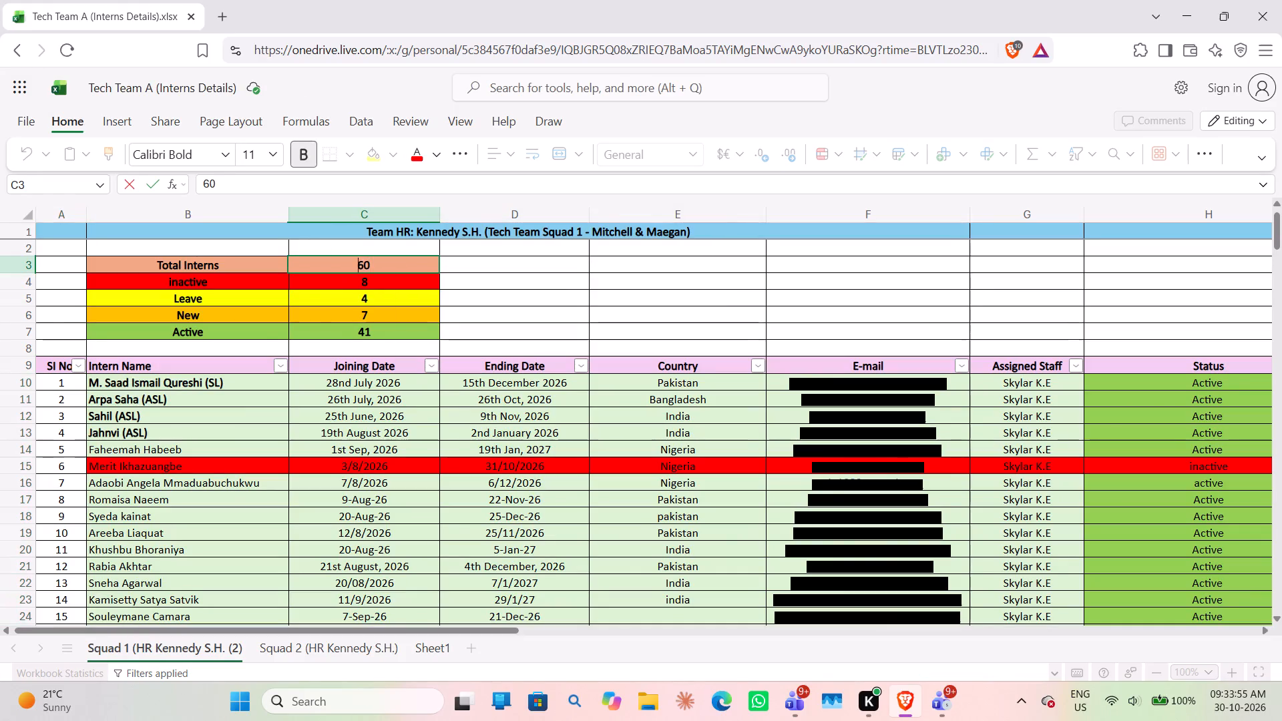
pyautogui.click(381, 254)
pyautogui.doubleClick(380, 264)
pyautogui.moveTo(380, 264); pyautogui.dragTo(363, 267)
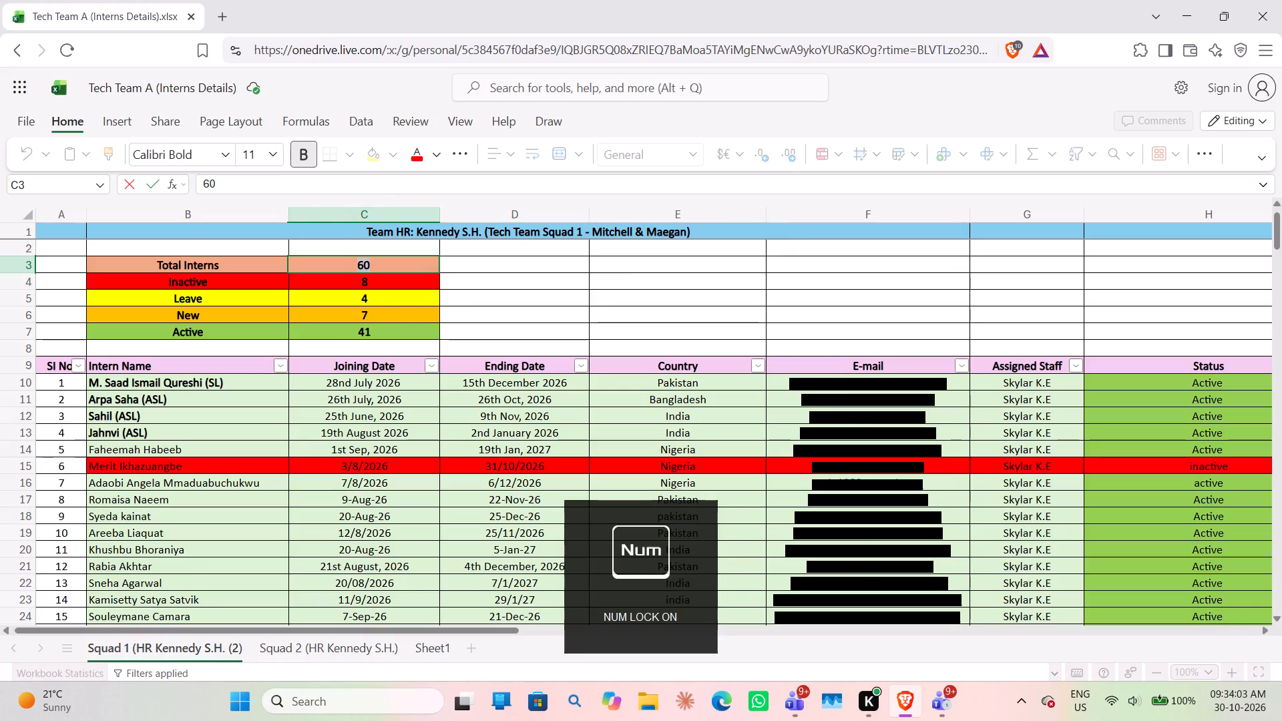
pyautogui.write('47')
pyautogui.rightClick(363, 266)
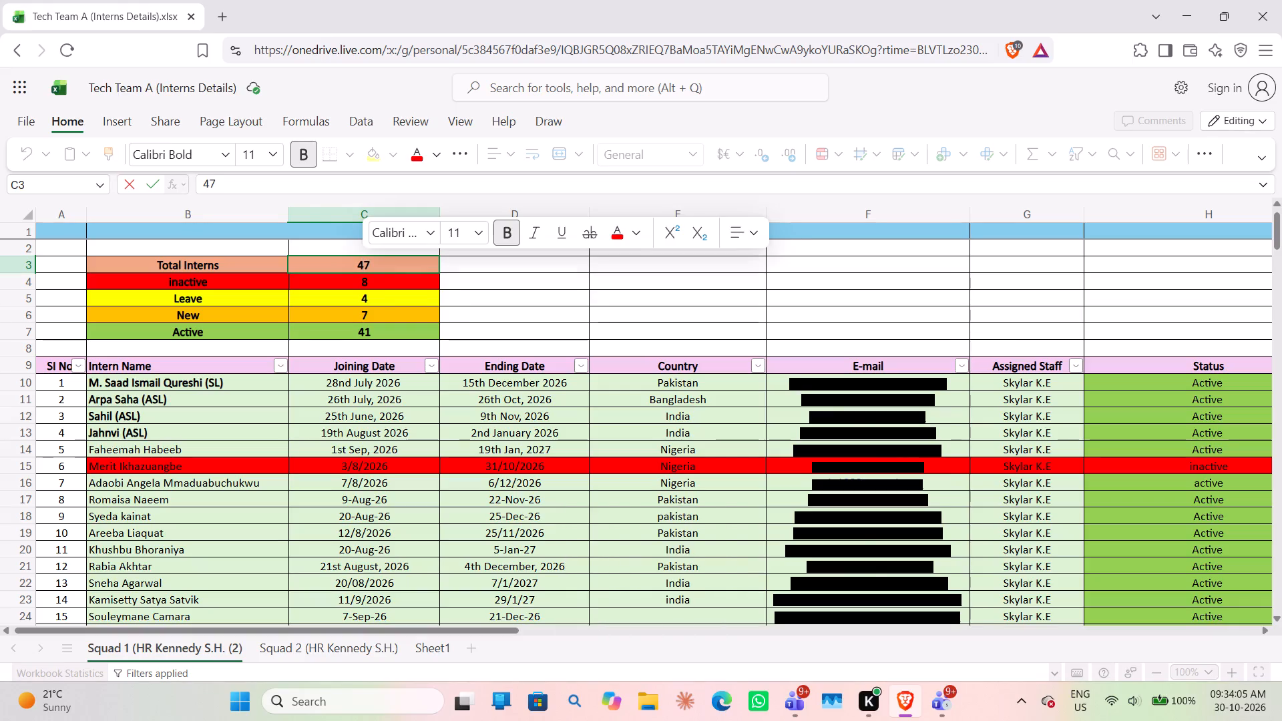
pyautogui.click(228, 471)
# Count the red inactive intern rows and set the Inactive count in the summary block to 7.
pyautogui.scroll(-3, 222, 465)
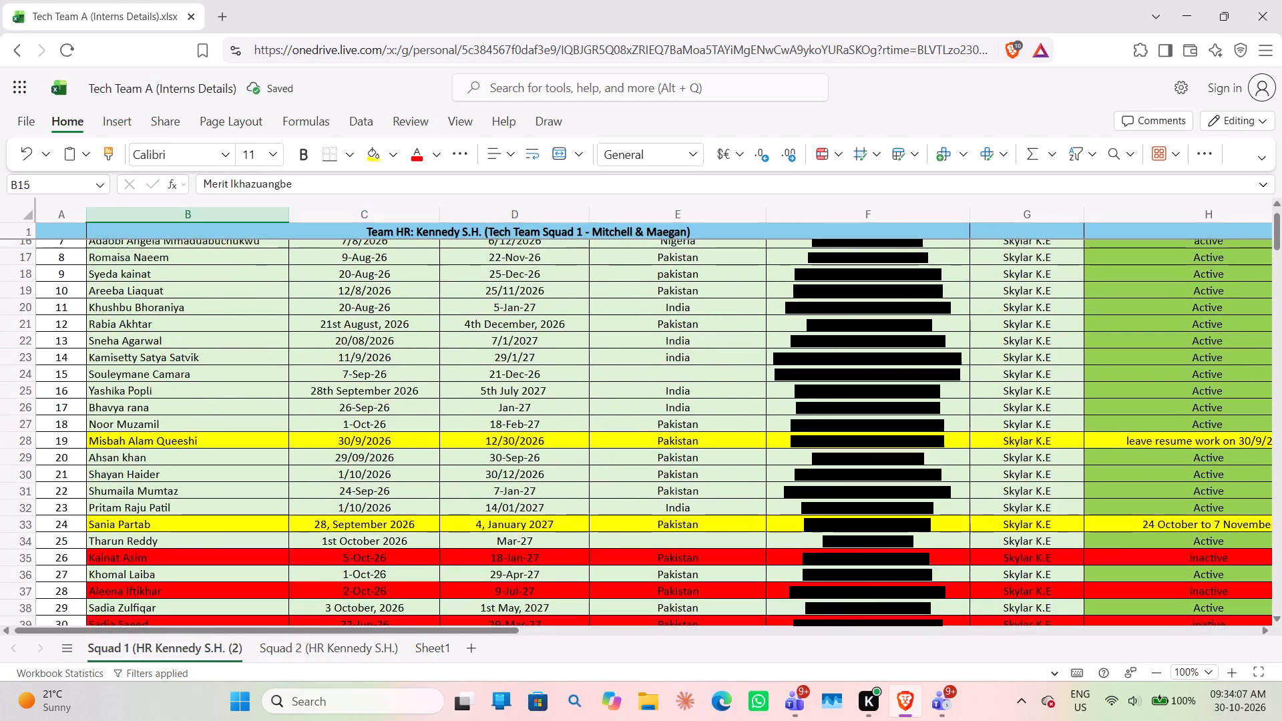
pyautogui.scroll(-1, 218, 461)
pyautogui.click(216, 466)
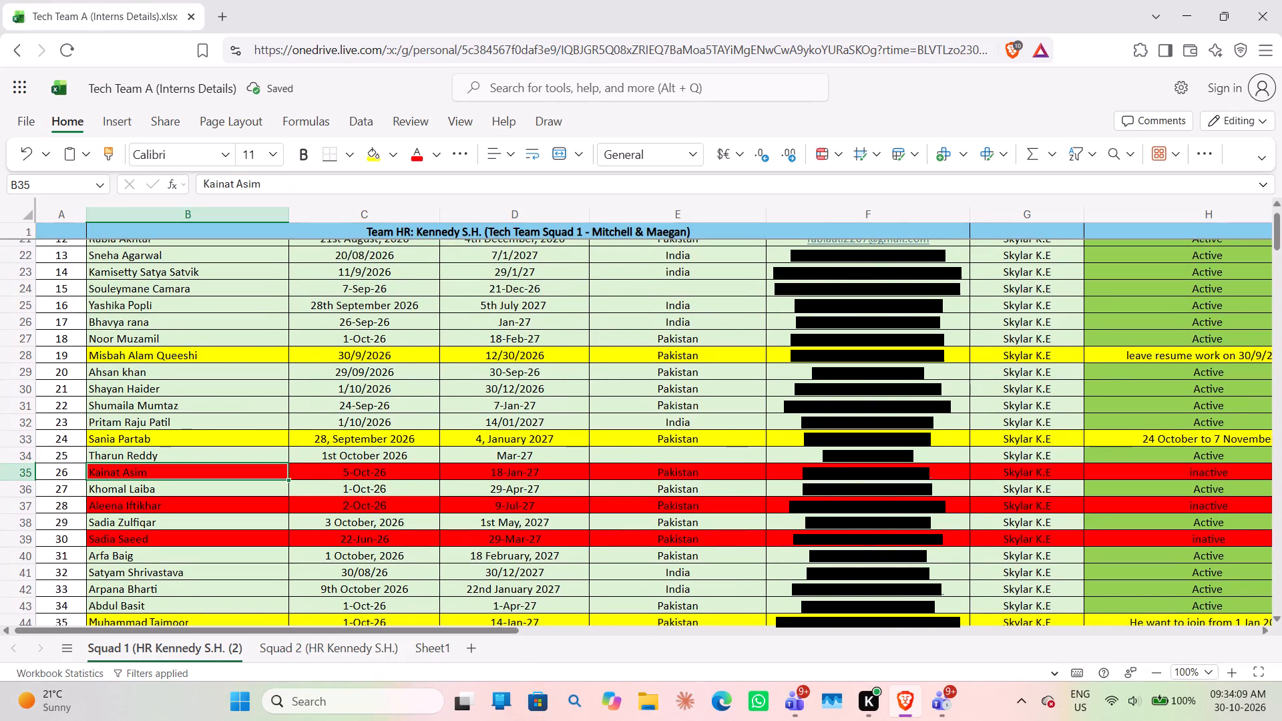
pyautogui.click(209, 511)
pyautogui.click(210, 535)
pyautogui.scroll(-4, 207, 532)
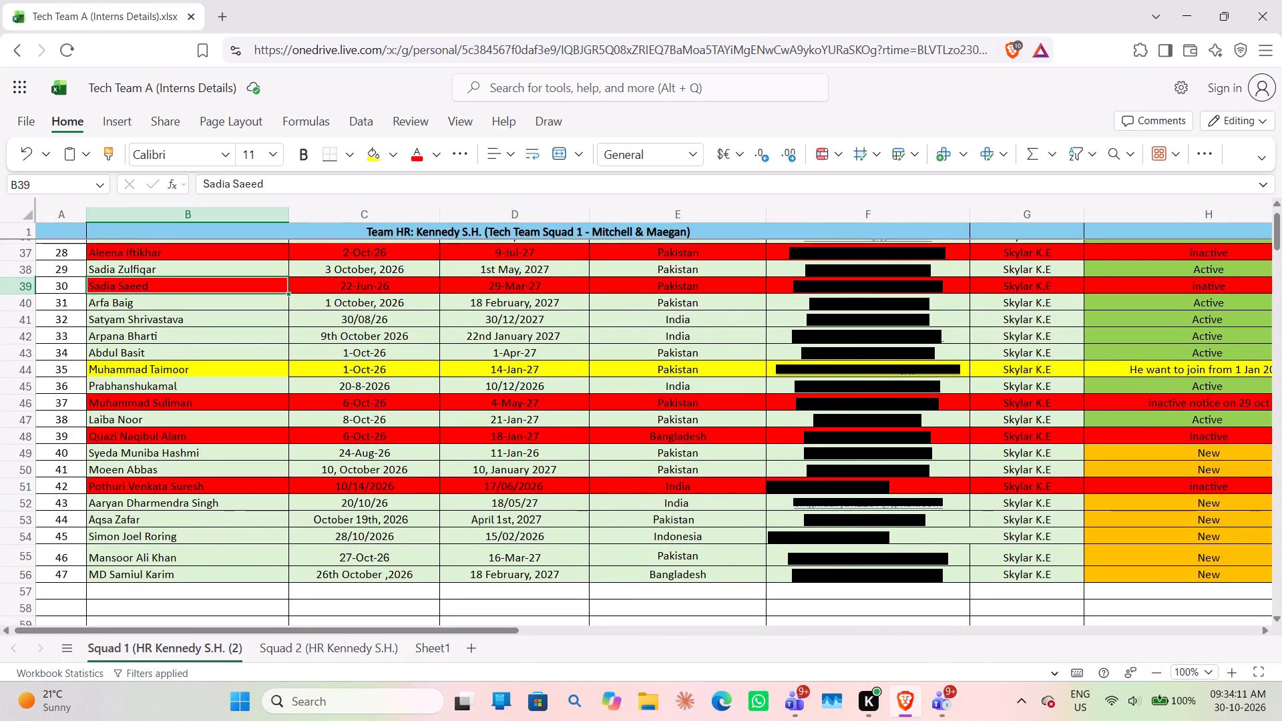
pyautogui.click(179, 402)
pyautogui.click(183, 439)
pyautogui.click(201, 492)
pyautogui.scroll(3, 198, 484)
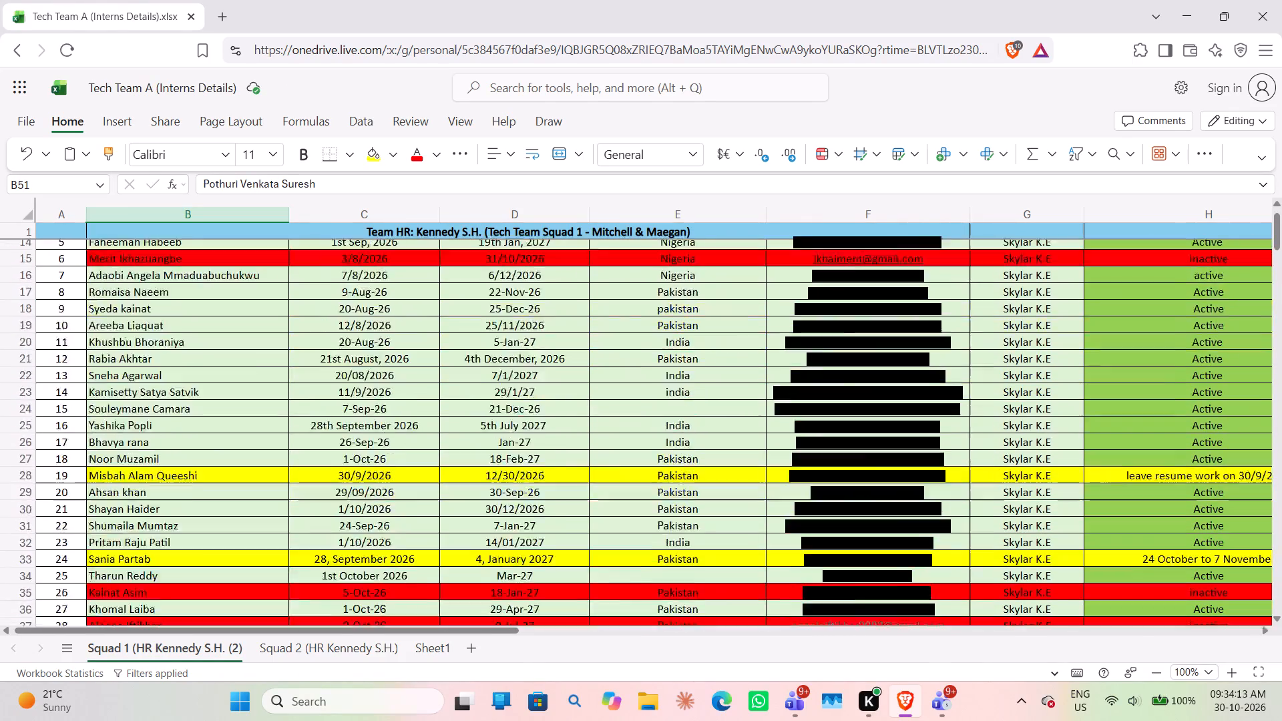
pyautogui.click(381, 273)
pyautogui.doubleClick(380, 280)
pyautogui.moveTo(380, 280); pyautogui.dragTo(381, 282)
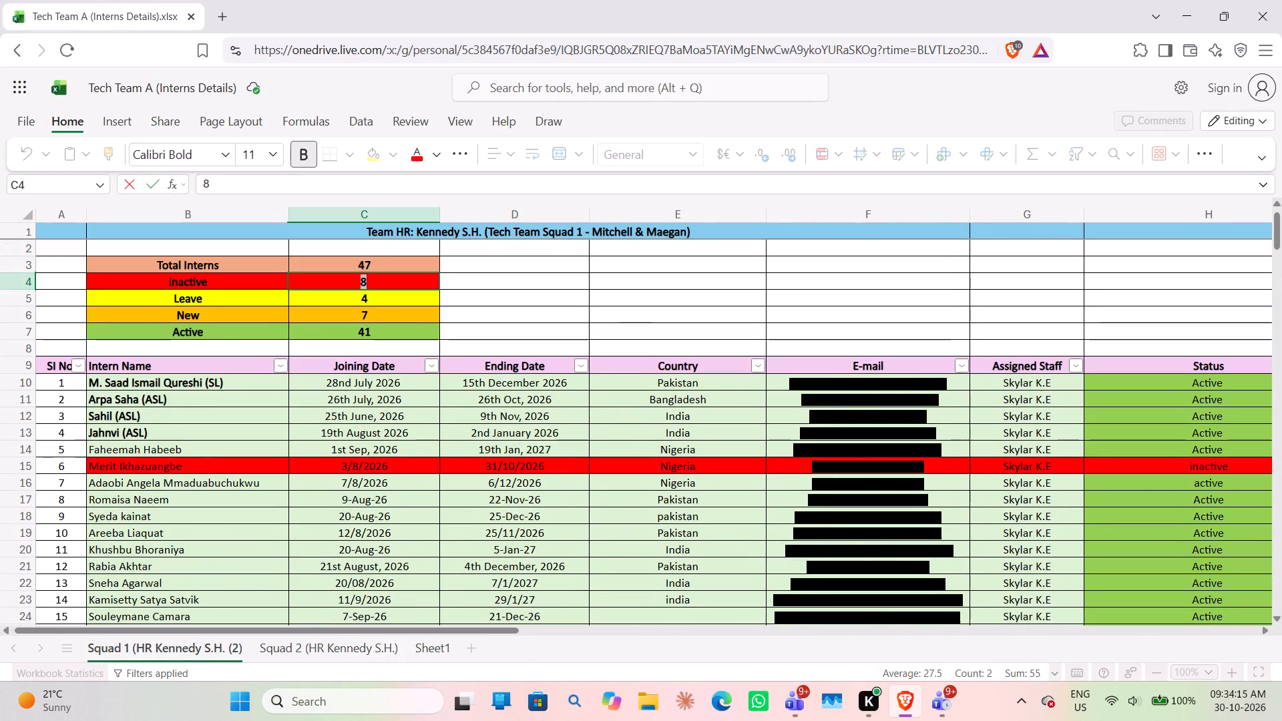
pyautogui.moveTo(381, 282); pyautogui.dragTo(367, 288)
pyautogui.press('7')
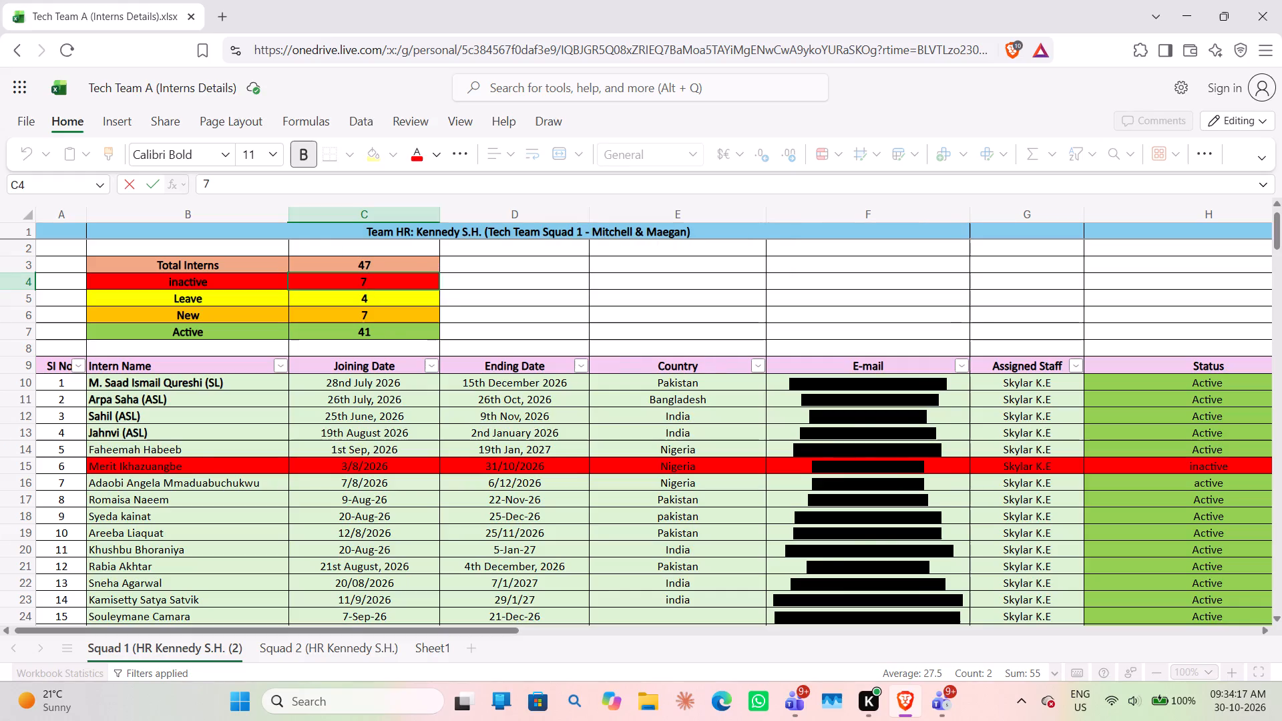
# Count the yellow leave rows and set the Leave count in the summary block to 3.
pyautogui.scroll(-4, 329, 389)
pyautogui.scroll(1, 329, 389)
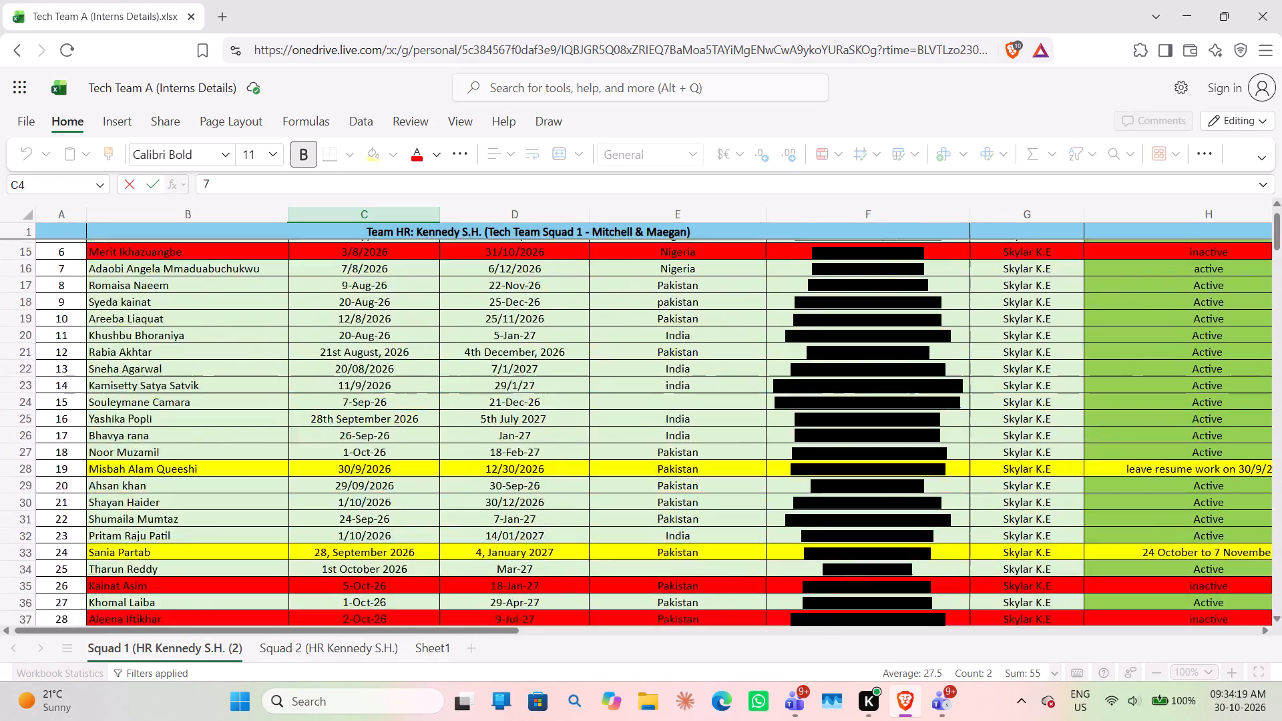
pyautogui.scroll(1, 325, 385)
pyautogui.scroll(-3, 325, 384)
pyautogui.scroll(1, 318, 412)
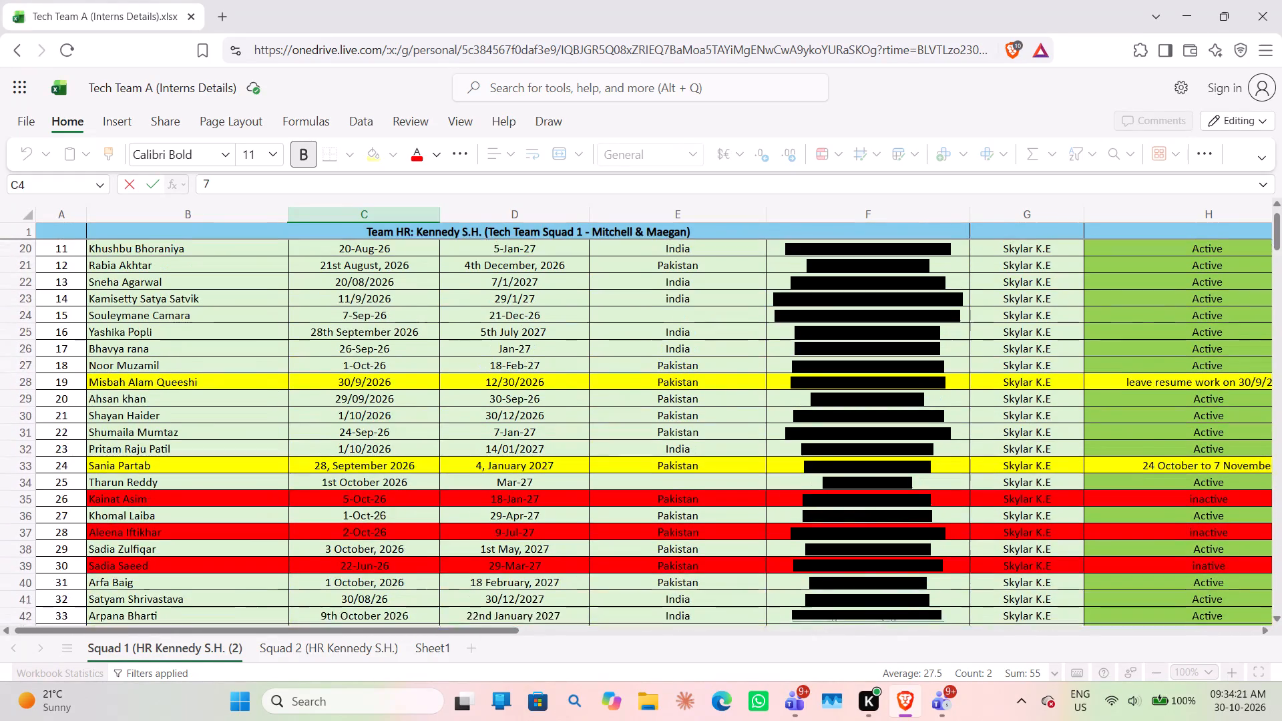
pyautogui.scroll(1, 316, 407)
pyautogui.click(294, 386)
pyautogui.click(278, 474)
pyautogui.scroll(-2, 278, 475)
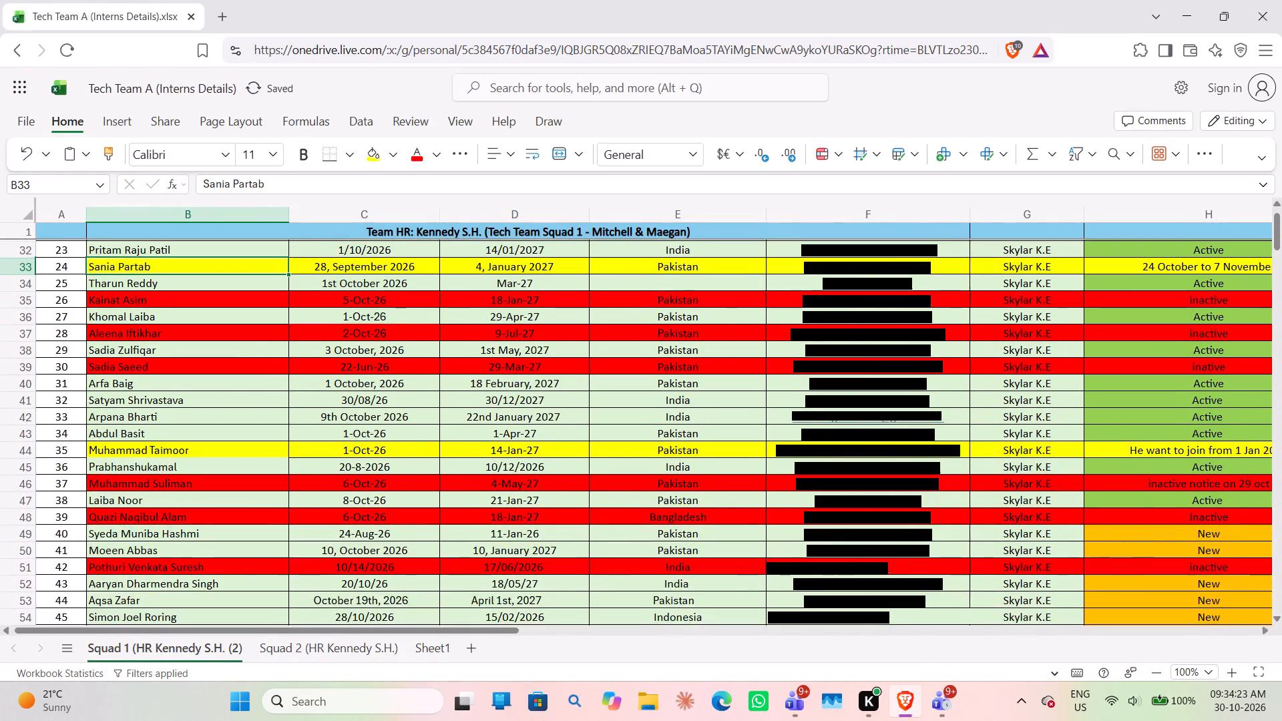
pyautogui.scroll(-1, 251, 466)
pyautogui.click(244, 451)
pyautogui.scroll(-4, 244, 451)
pyautogui.scroll(6, 260, 411)
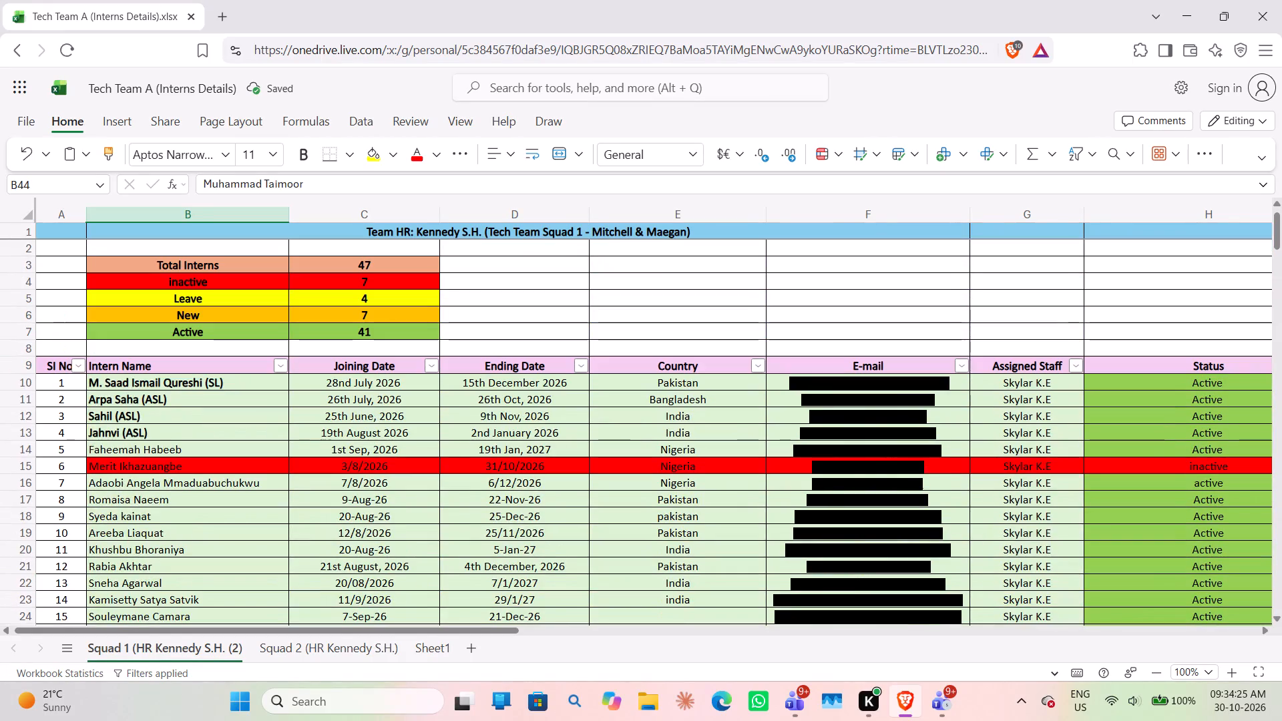
pyautogui.tripleClick(386, 294)
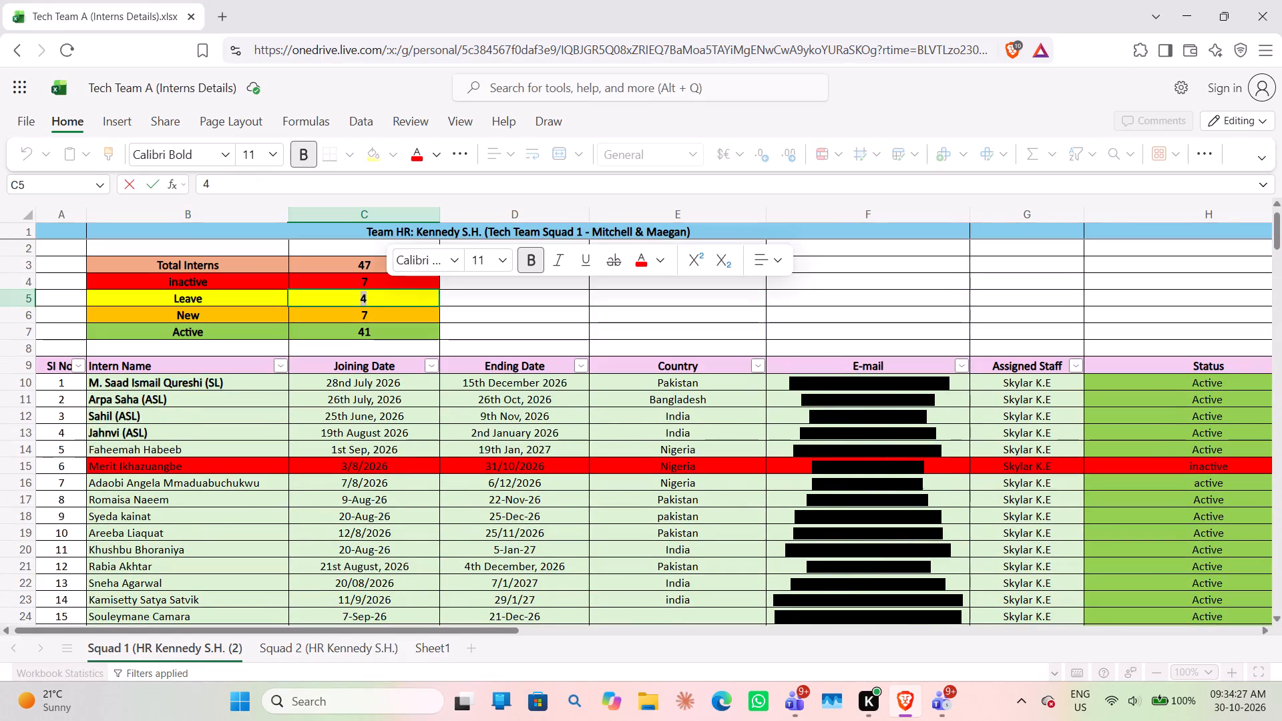
pyautogui.press('3')
pyautogui.scroll(-5, 383, 293)
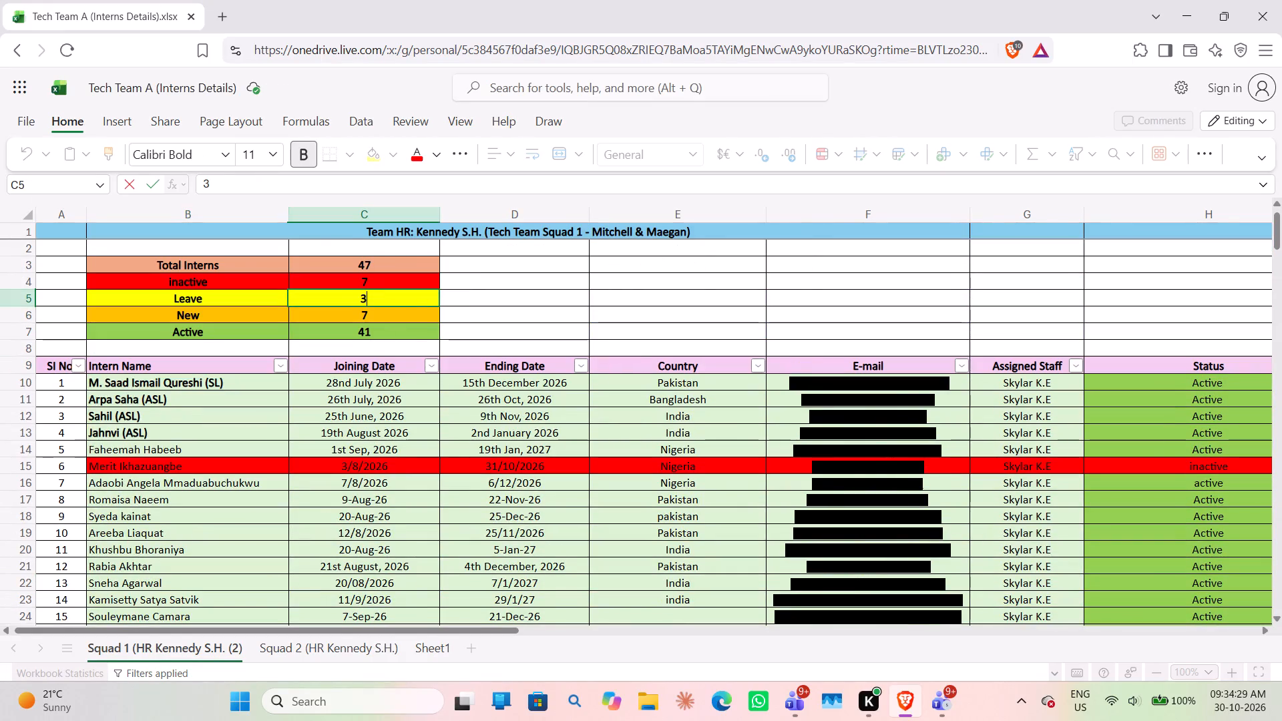
pyautogui.scroll(-3, 383, 294)
pyautogui.scroll(-6, 421, 437)
pyautogui.click(421, 437)
# Change the Status of the interns in rows 49, 50, 52 and 53 to Active by copying an existing green Active cell.
pyautogui.scroll(11, 421, 437)
pyautogui.scroll(2, 455, 324)
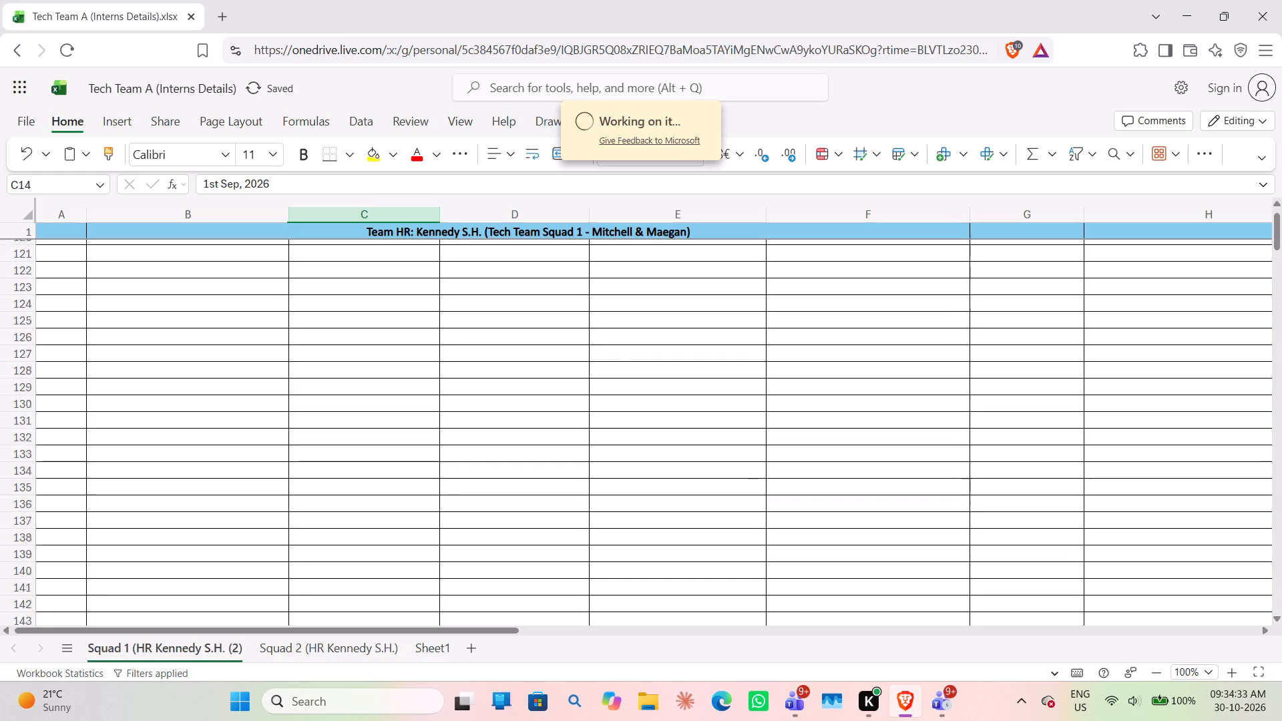
pyautogui.scroll(6, 455, 324)
pyautogui.hscroll(-1, 455, 324)
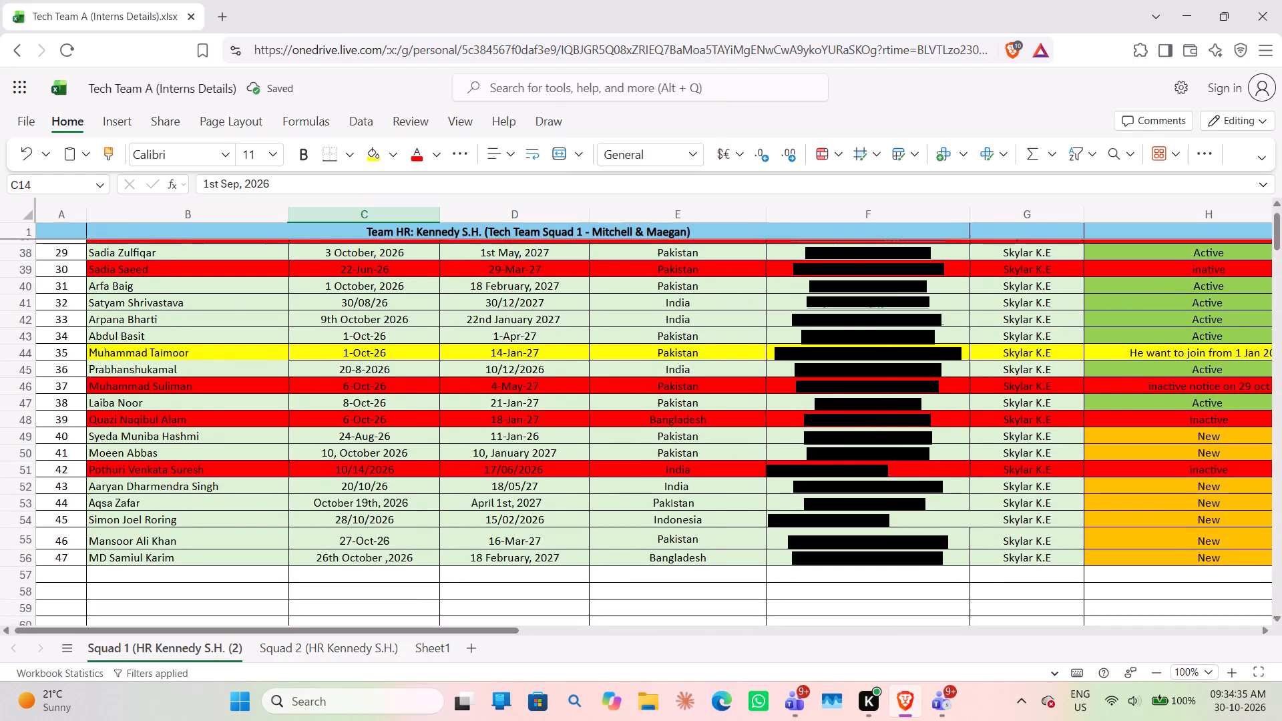
pyautogui.scroll(4, 455, 324)
pyautogui.scroll(-6, 455, 324)
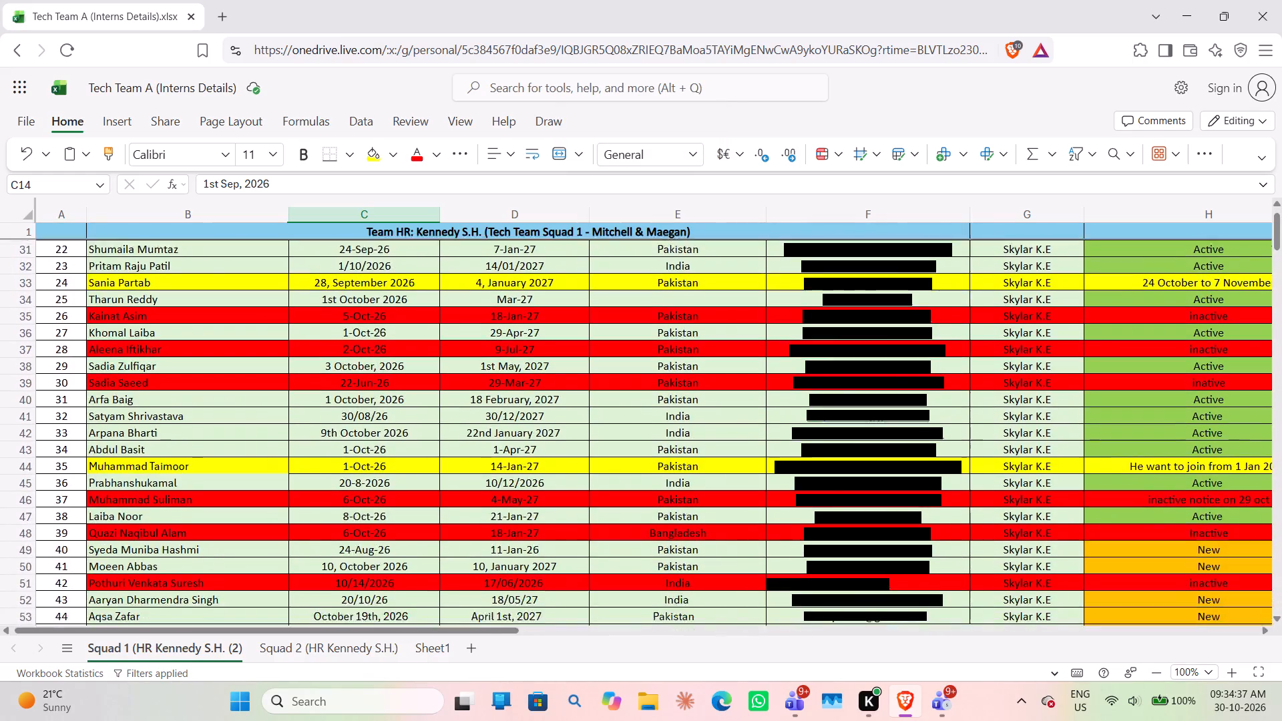
pyautogui.scroll(-1, 455, 324)
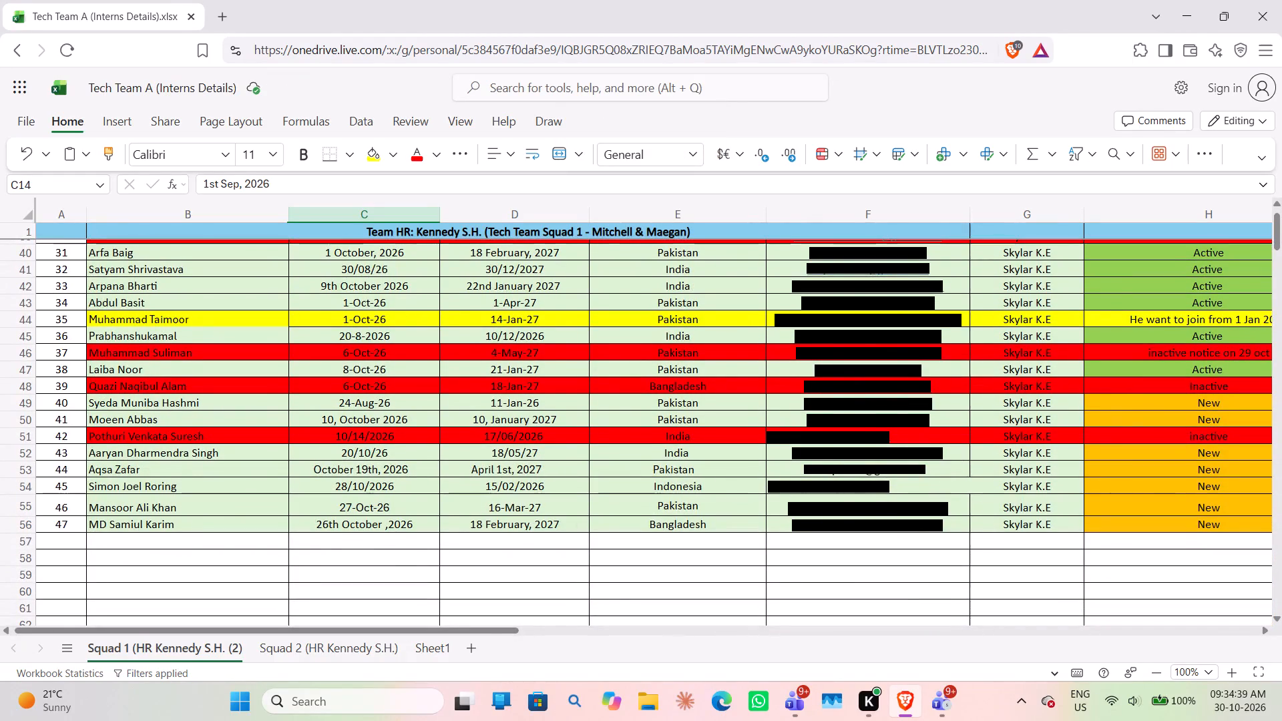
pyautogui.click(375, 403)
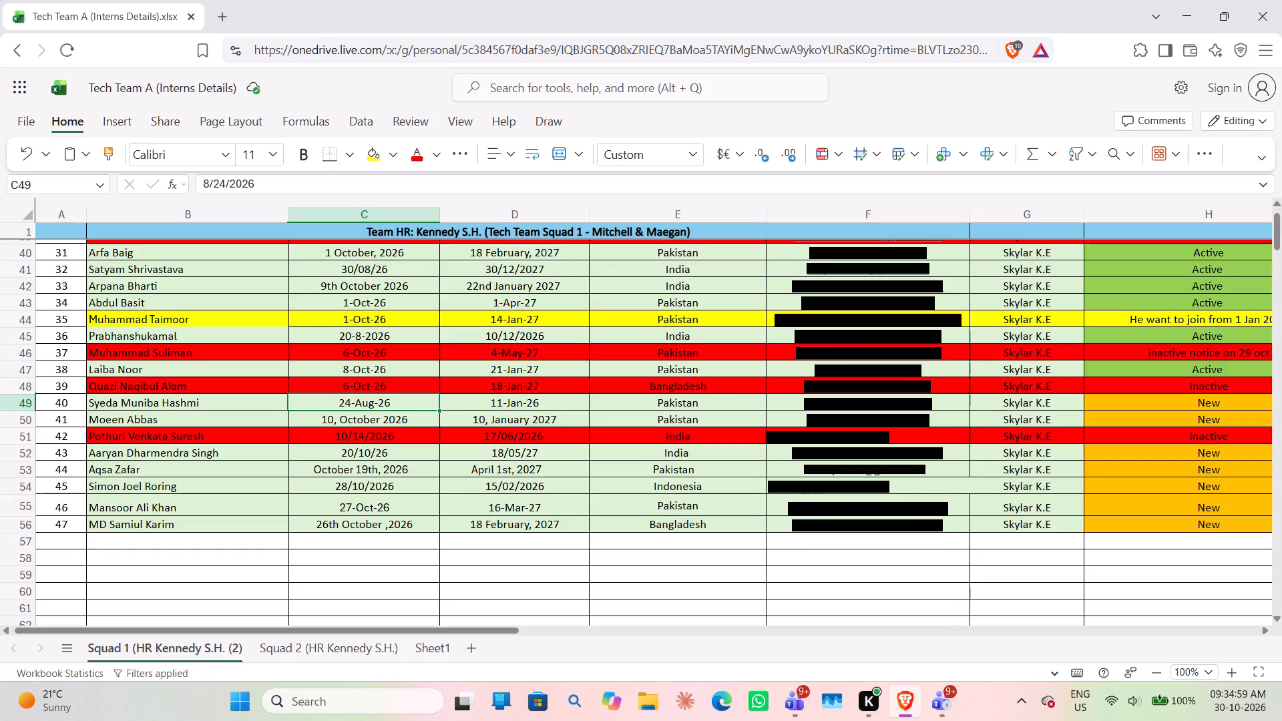
pyautogui.click(1107, 405)
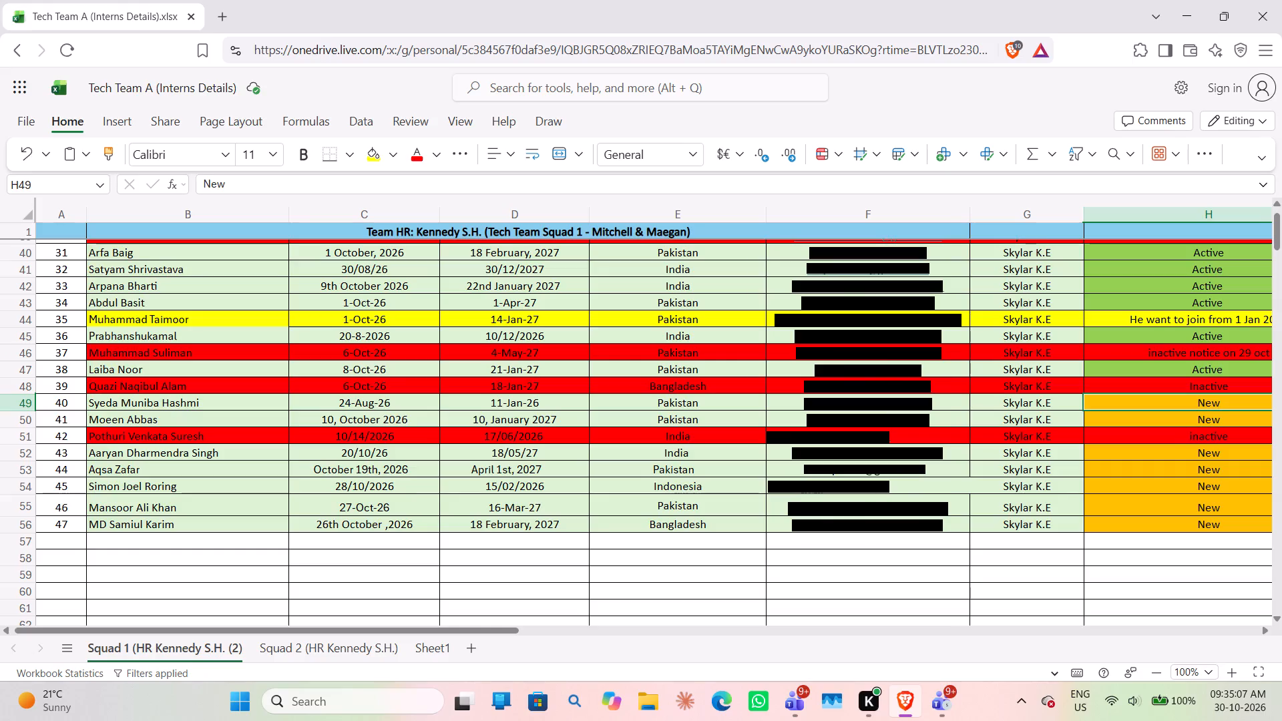
pyautogui.click(1222, 373)
pyautogui.hotkey('ctrl', 'c')
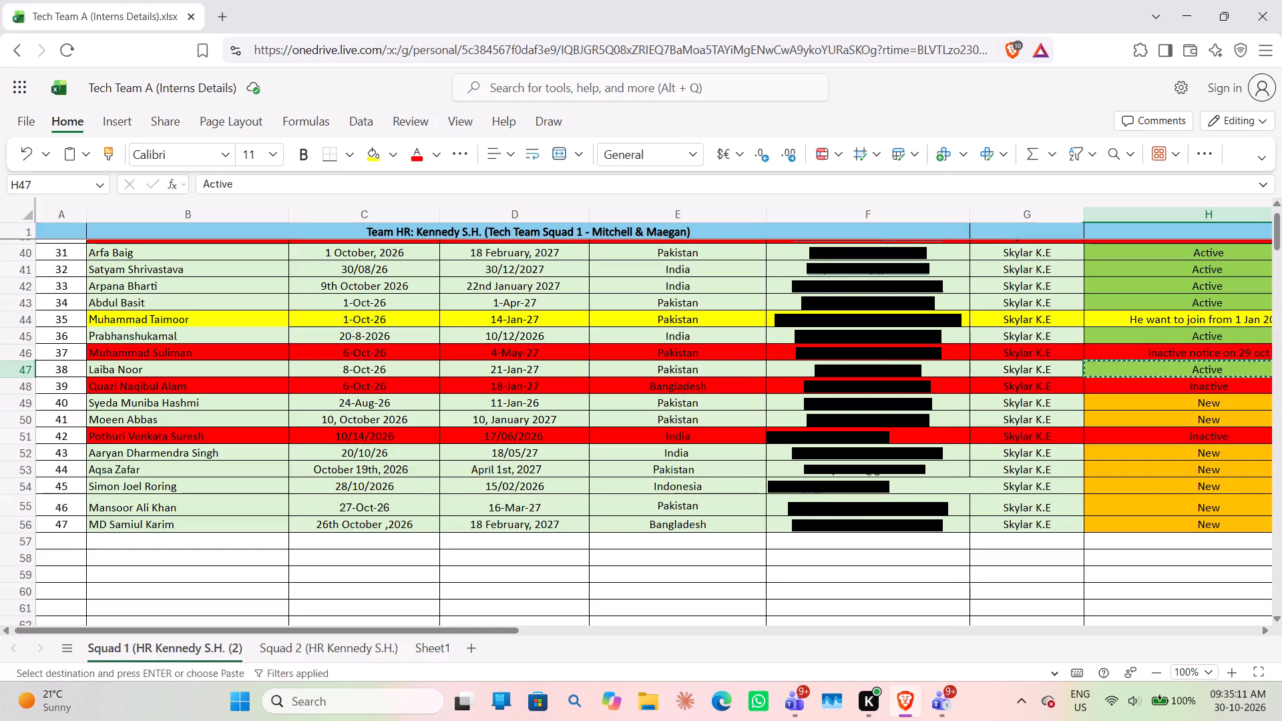
pyautogui.click(1218, 401)
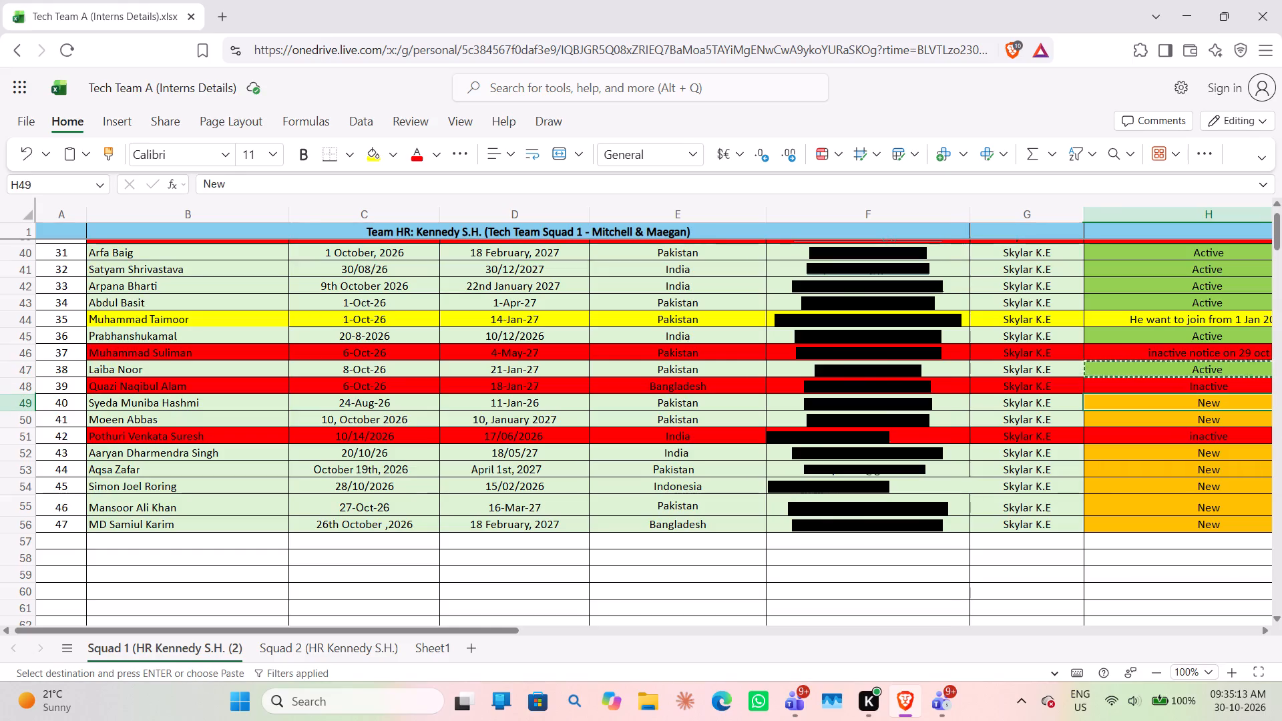
pyautogui.hotkey('ctrl', 'v')
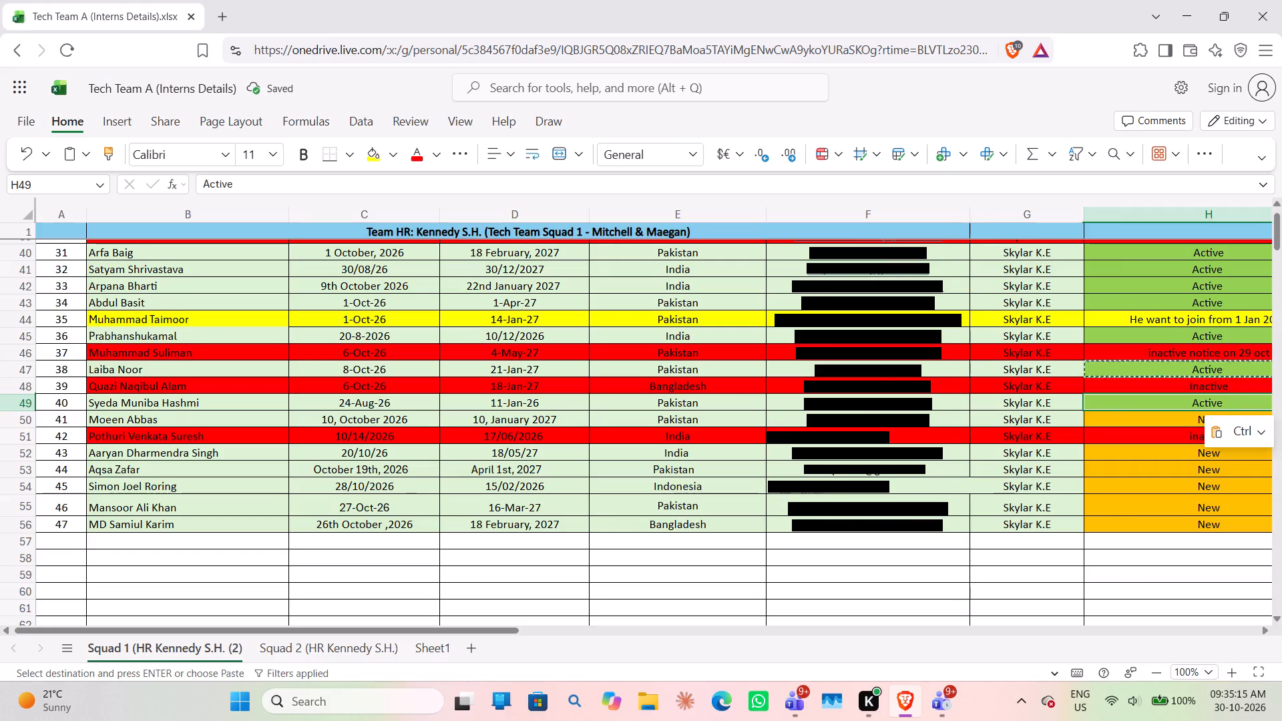
pyautogui.click(1174, 421)
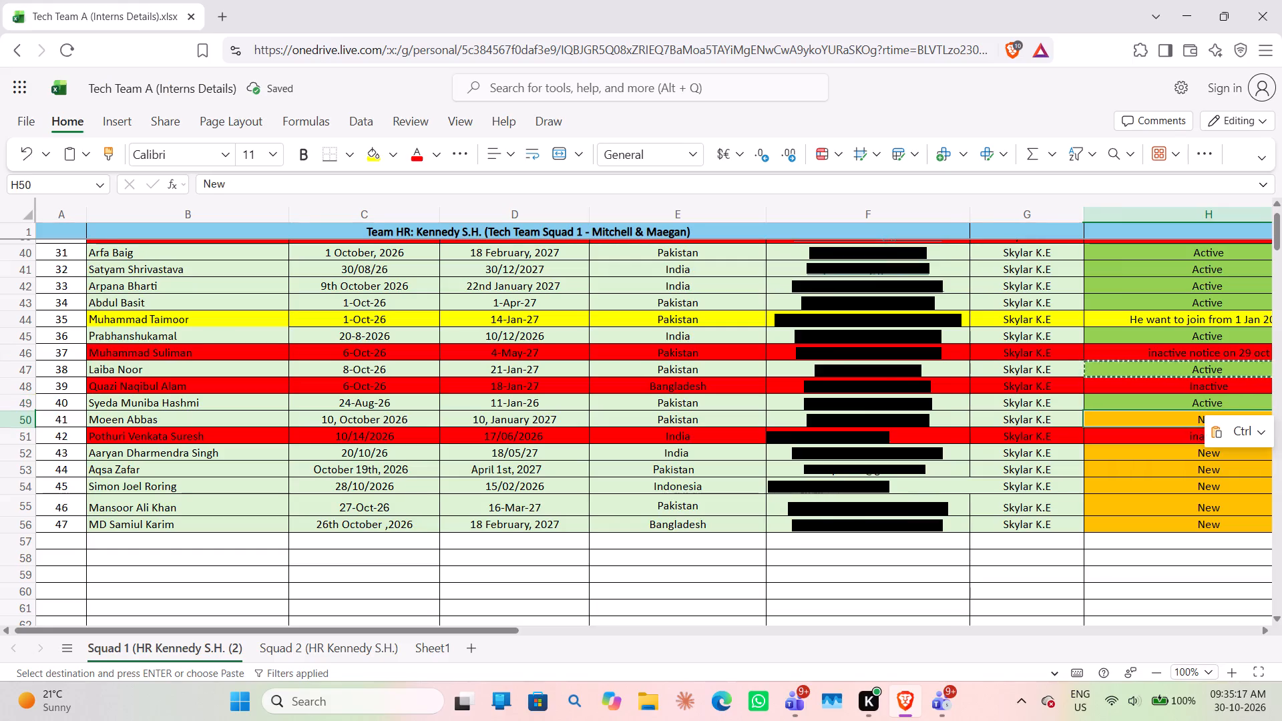
pyautogui.hotkey('ctrl', 'v')
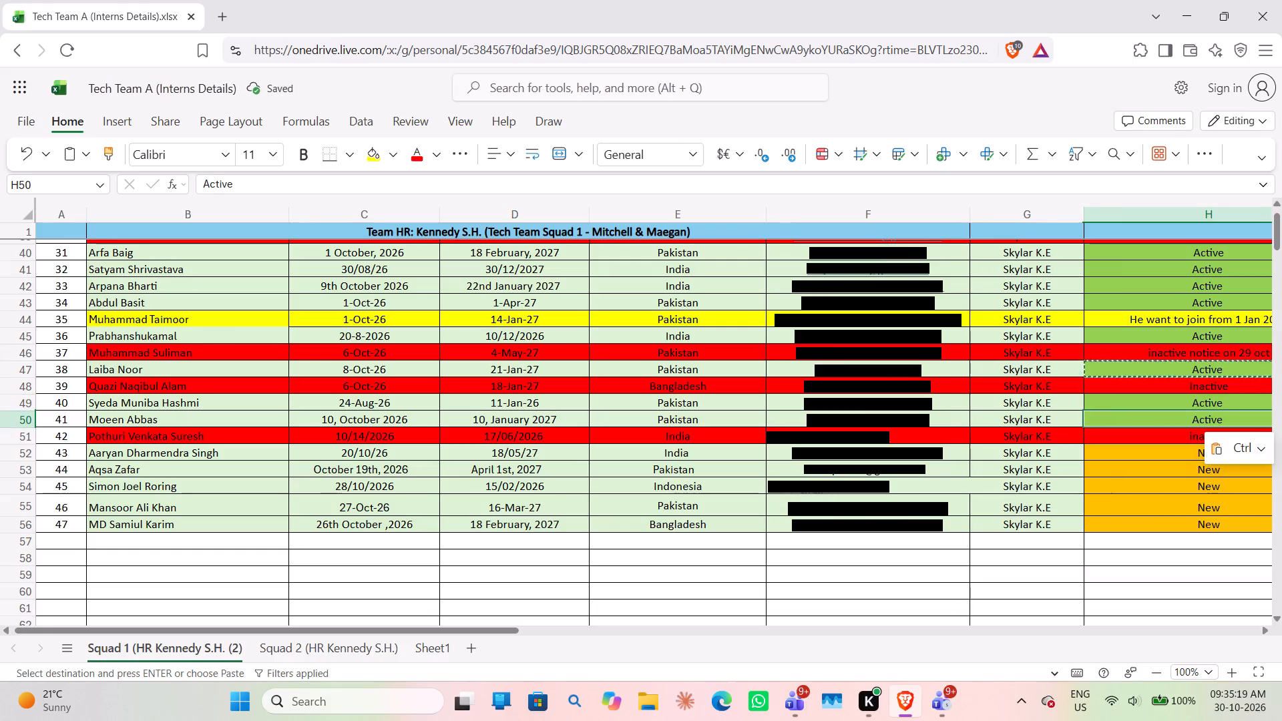
pyautogui.click(1172, 451)
pyautogui.hotkey('ctrl', 'v')
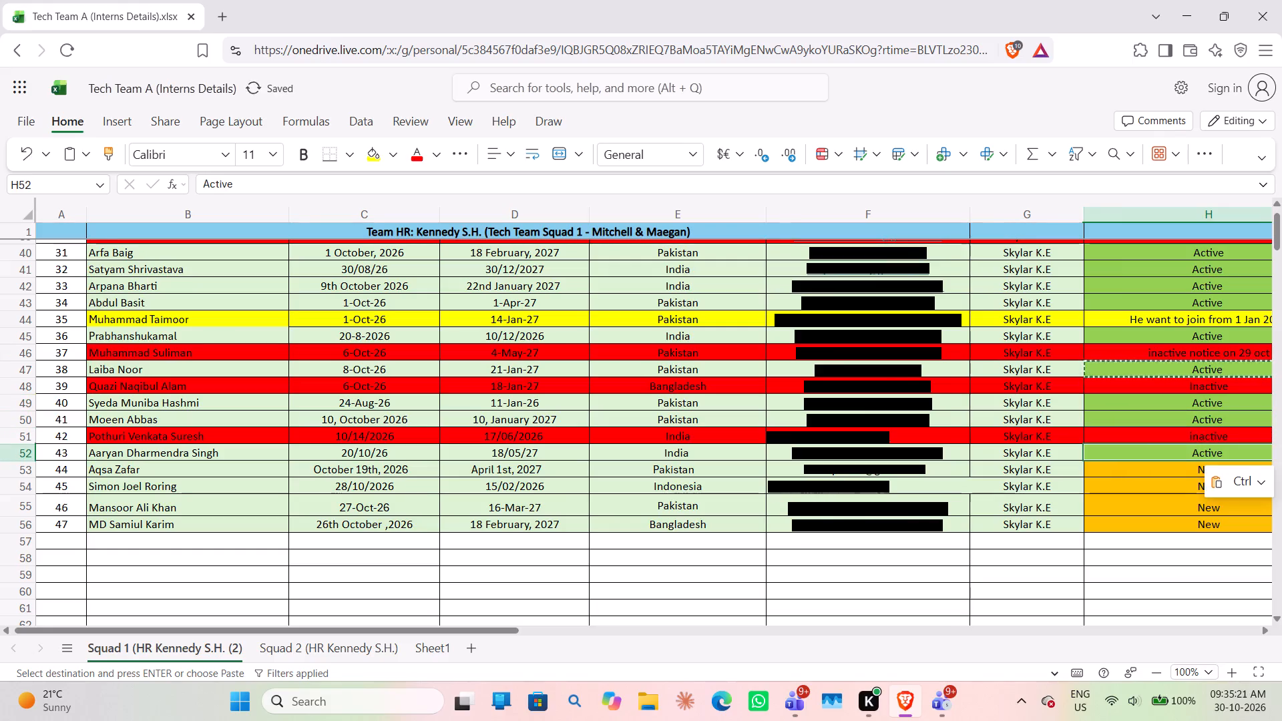
pyautogui.click(1123, 473)
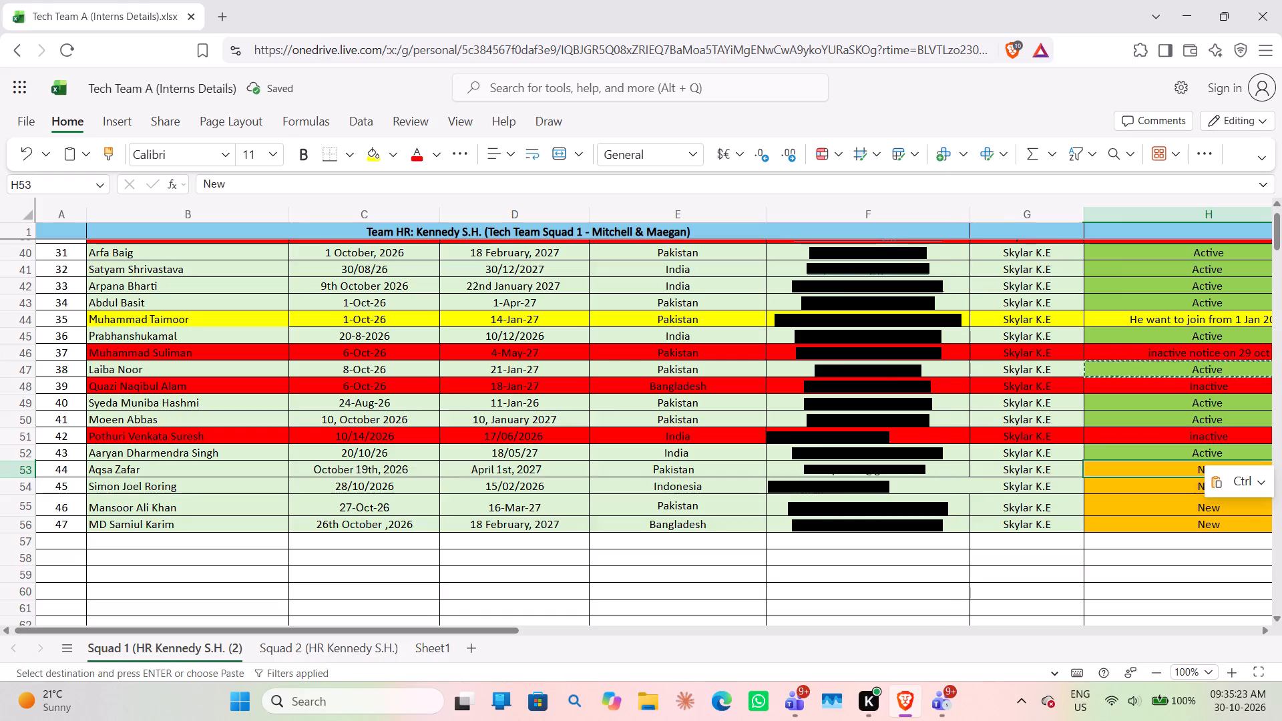
pyautogui.hotkey('ctrl', 'v')
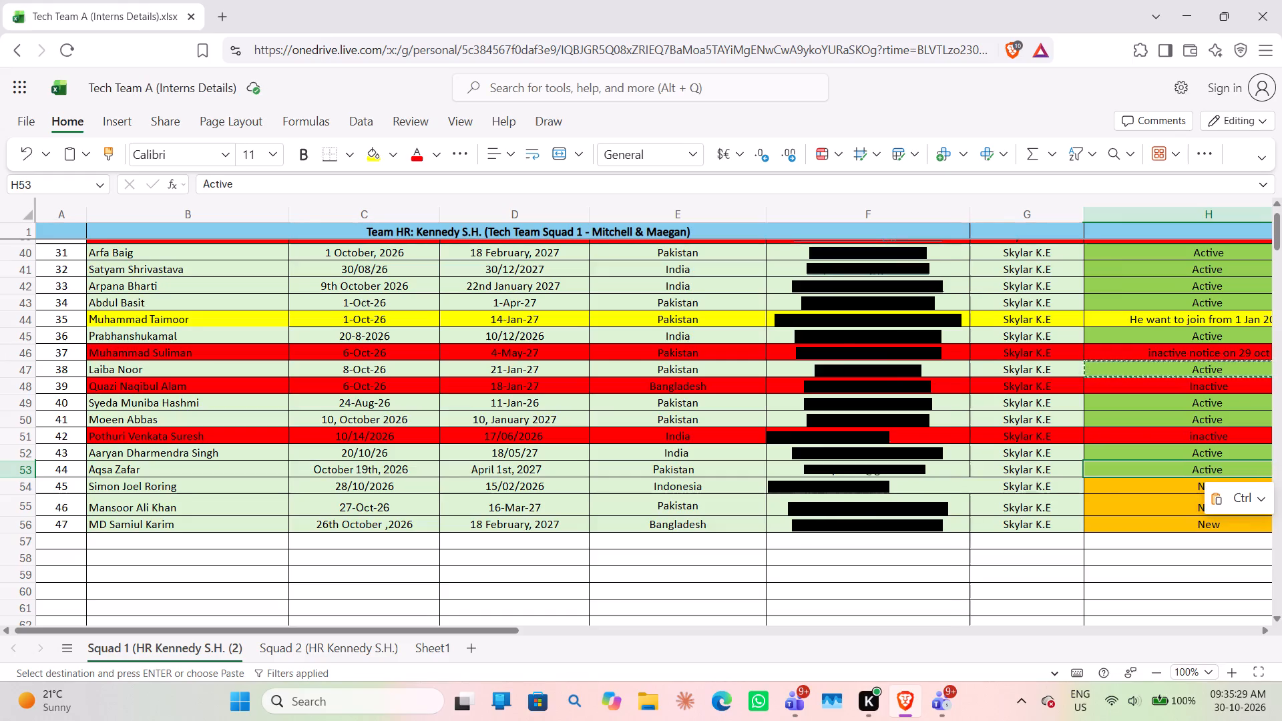
# Check the remaining New status rows and set the New count in the summary block to 3.
pyautogui.scroll(10, 440, 492)
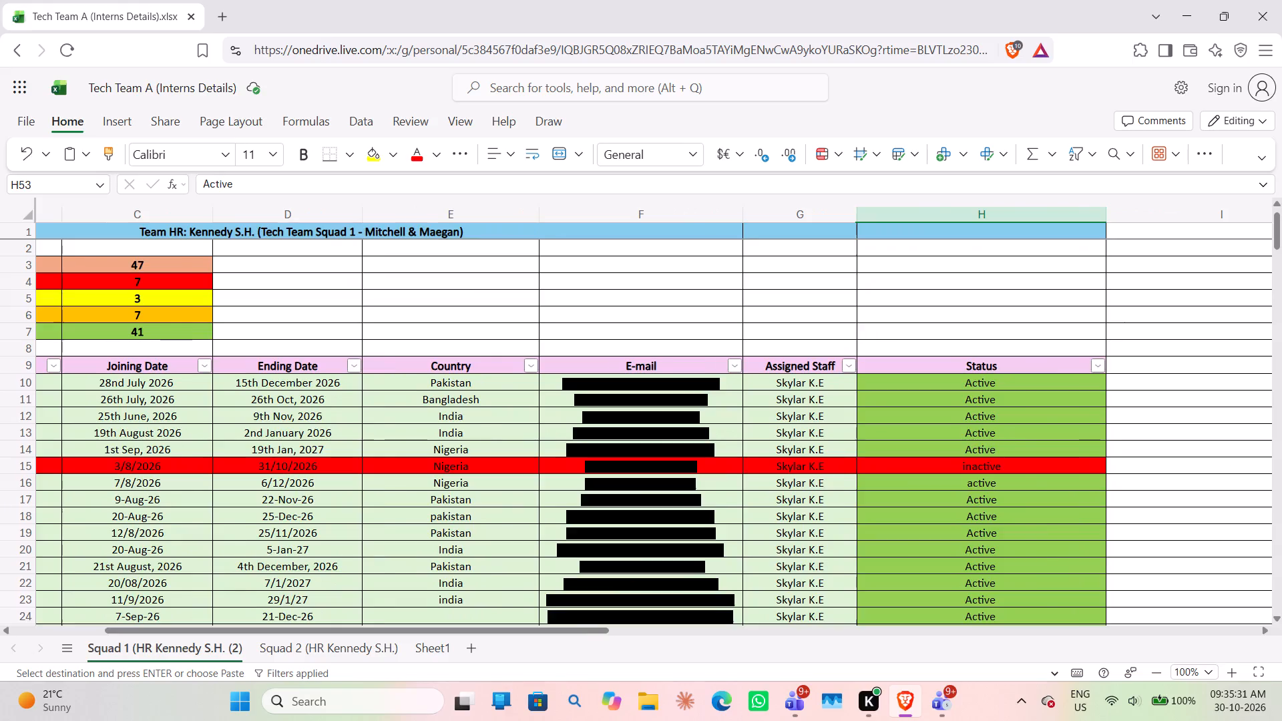
pyautogui.hscroll(4, 440, 492)
pyautogui.scroll(-7, 440, 492)
pyautogui.scroll(2, 440, 492)
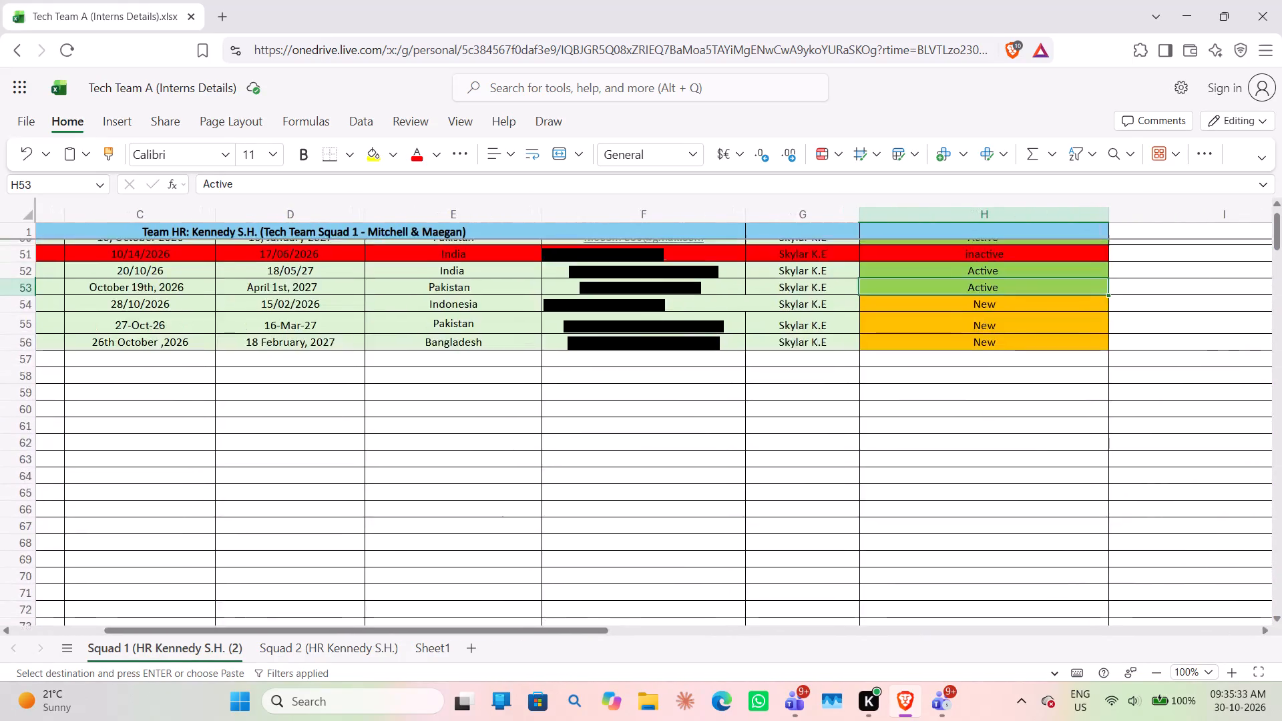
pyautogui.scroll(9, 440, 492)
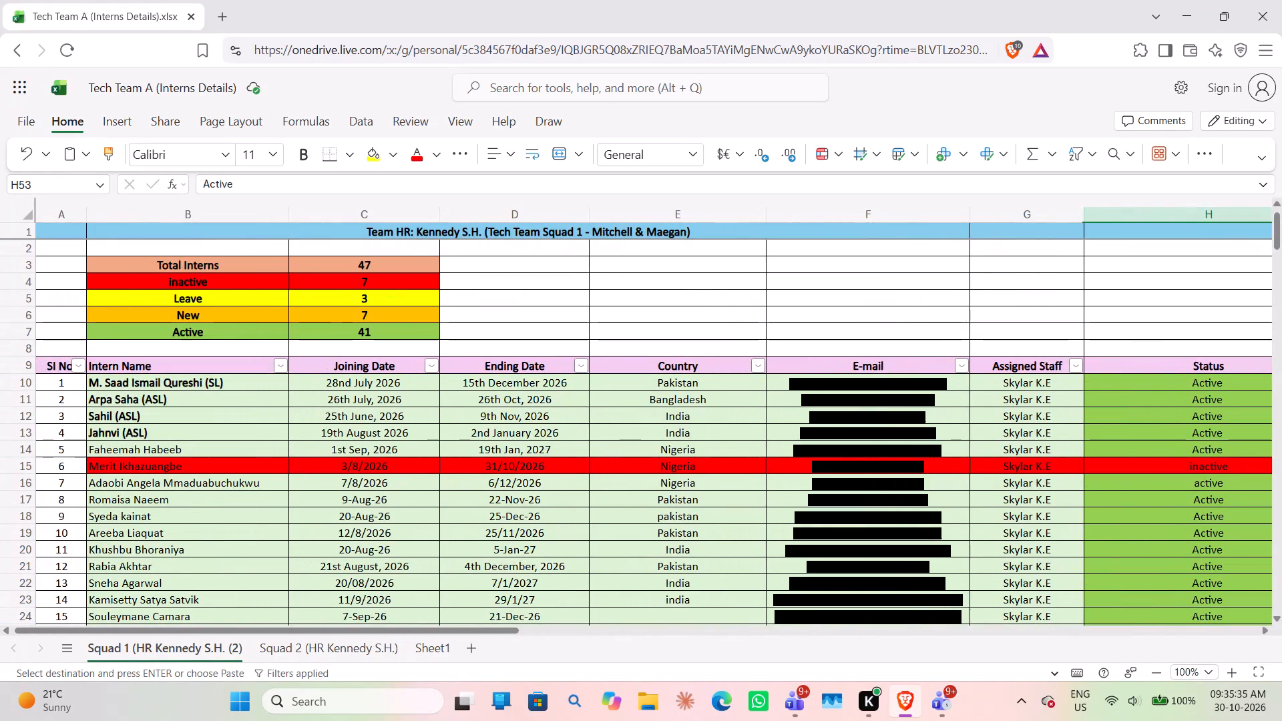
pyautogui.doubleClick(372, 317)
pyautogui.moveTo(373, 317); pyautogui.dragTo(355, 317)
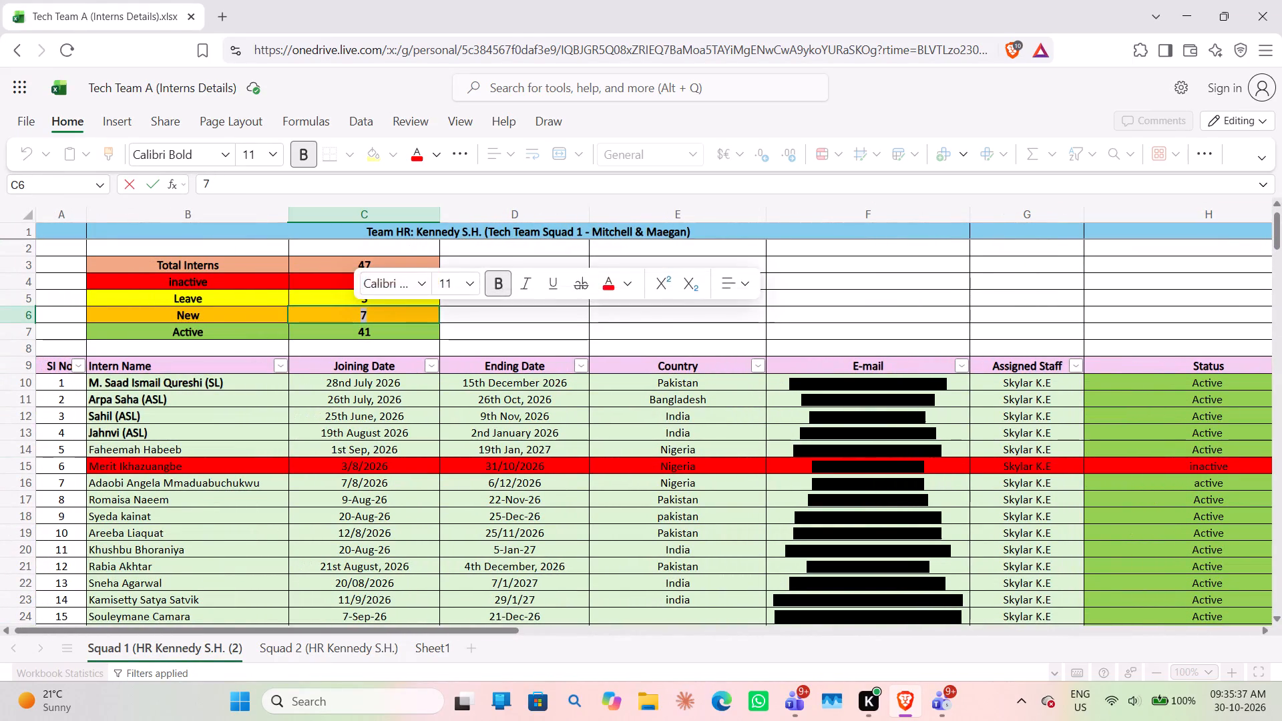
pyautogui.press('3')
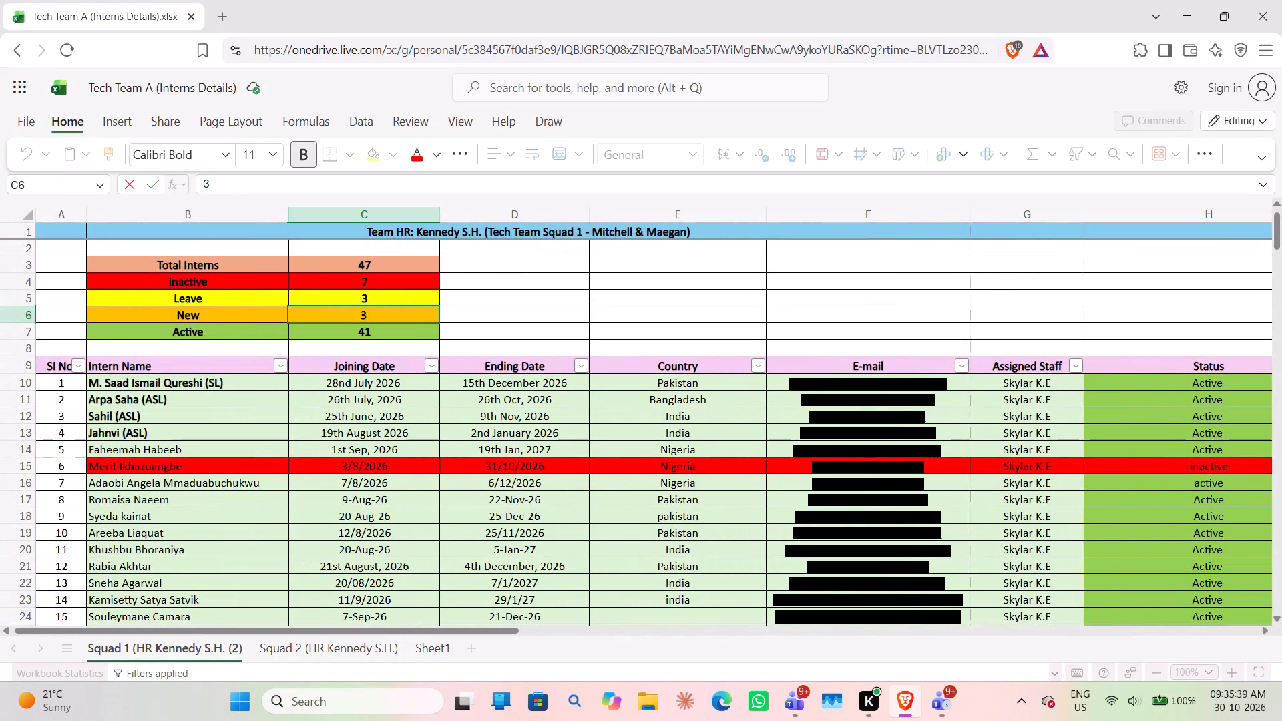
# Copy the Total Interns, Inactive, Leave and New rows of the summary block, labels and counts included.
pyautogui.moveTo(167, 263); pyautogui.dragTo(414, 314)
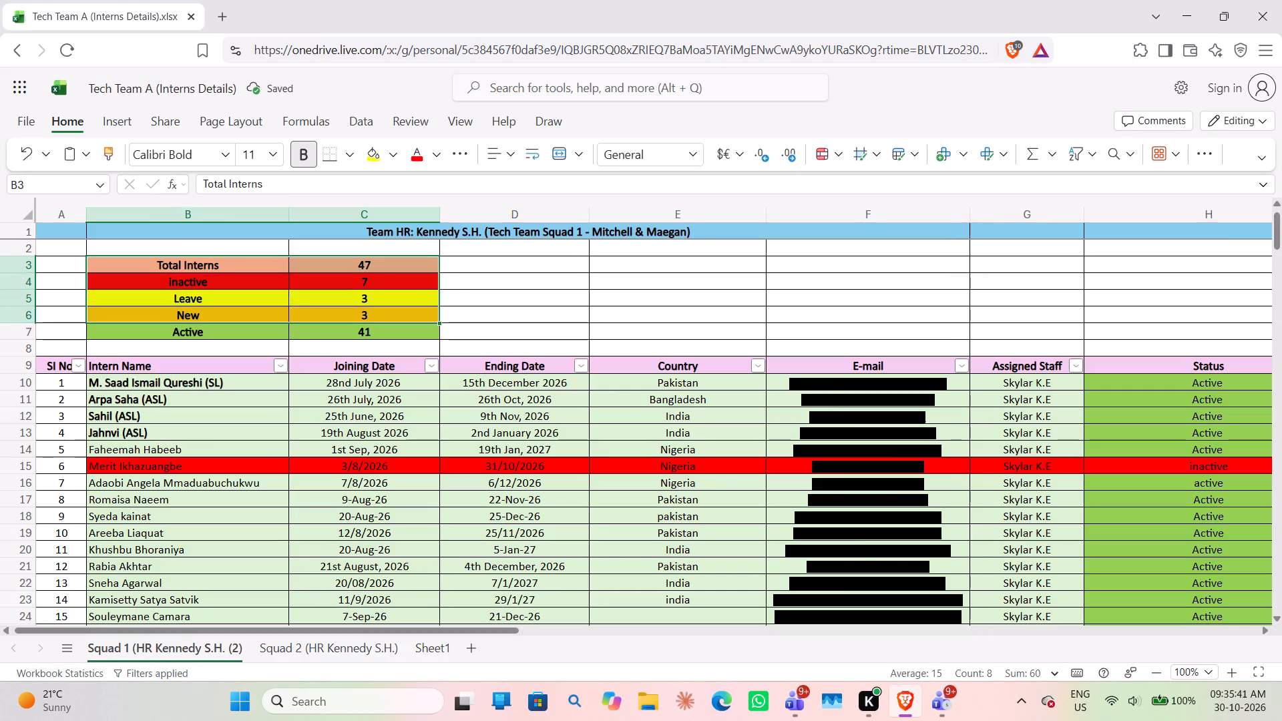
pyautogui.click(217, 268)
pyautogui.moveTo(204, 262); pyautogui.dragTo(339, 311)
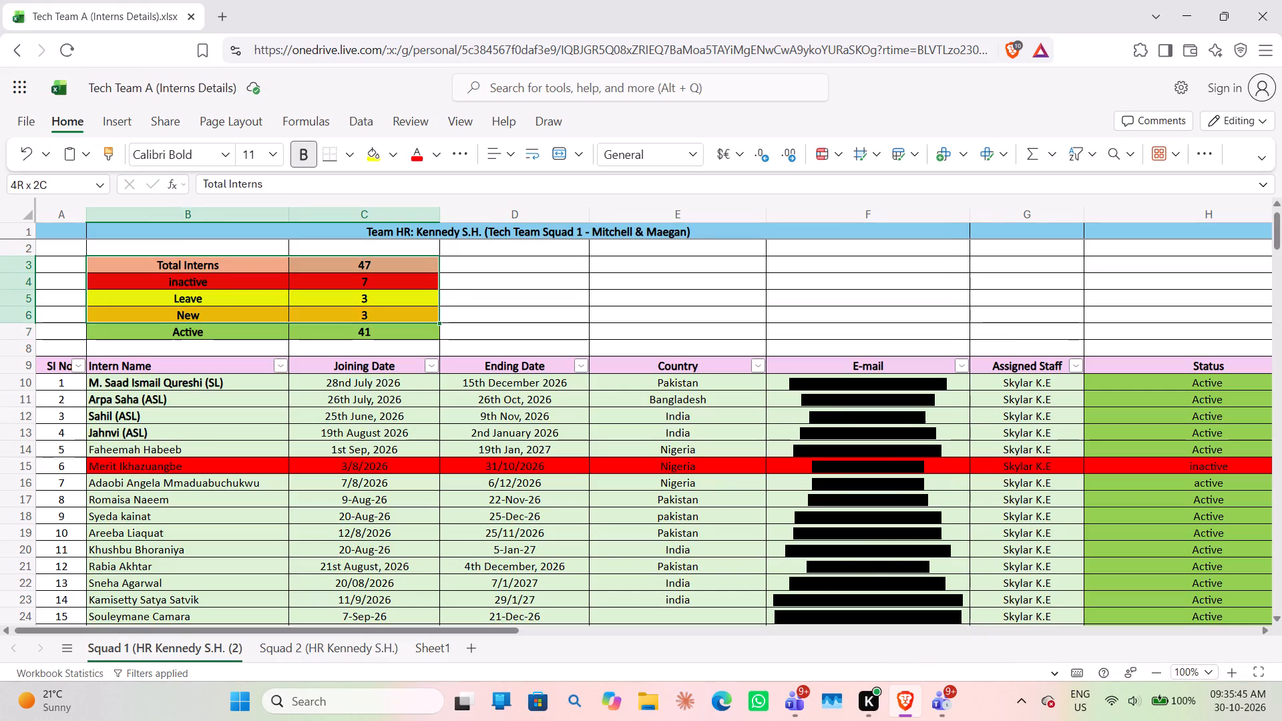
pyautogui.moveTo(339, 311); pyautogui.dragTo(356, 316)
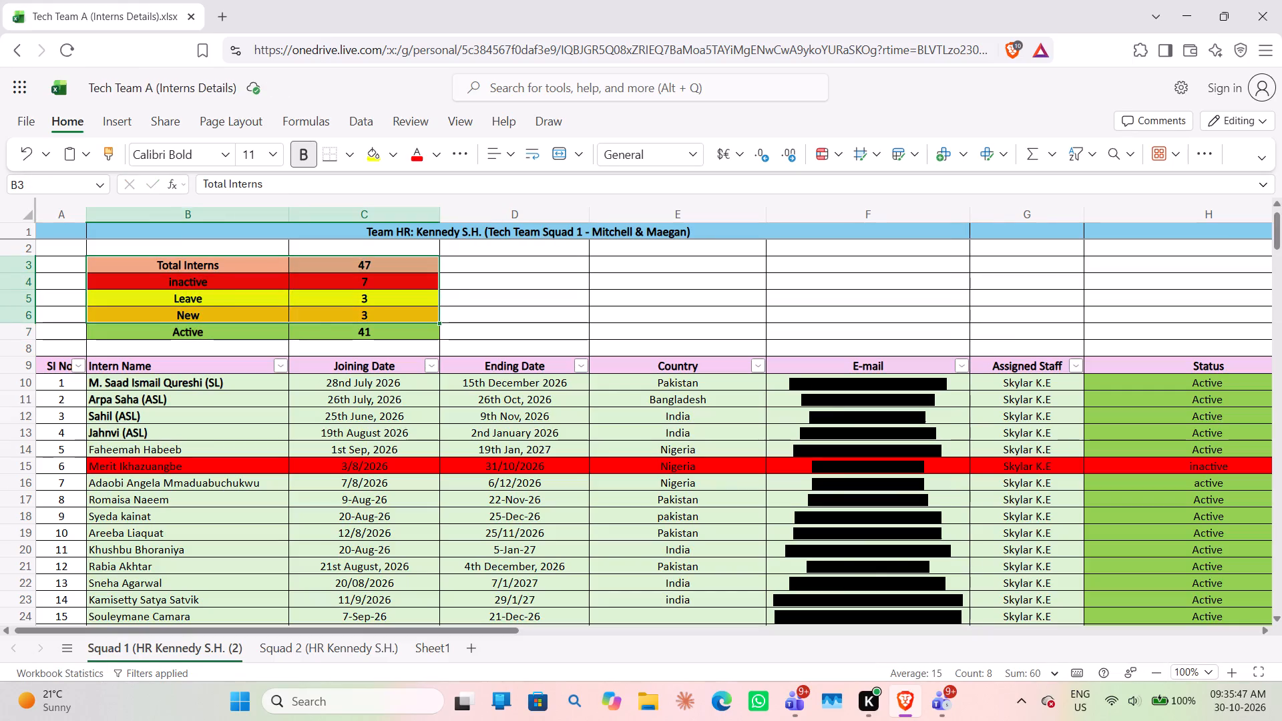
pyautogui.hotkey('ctrl', 'c')
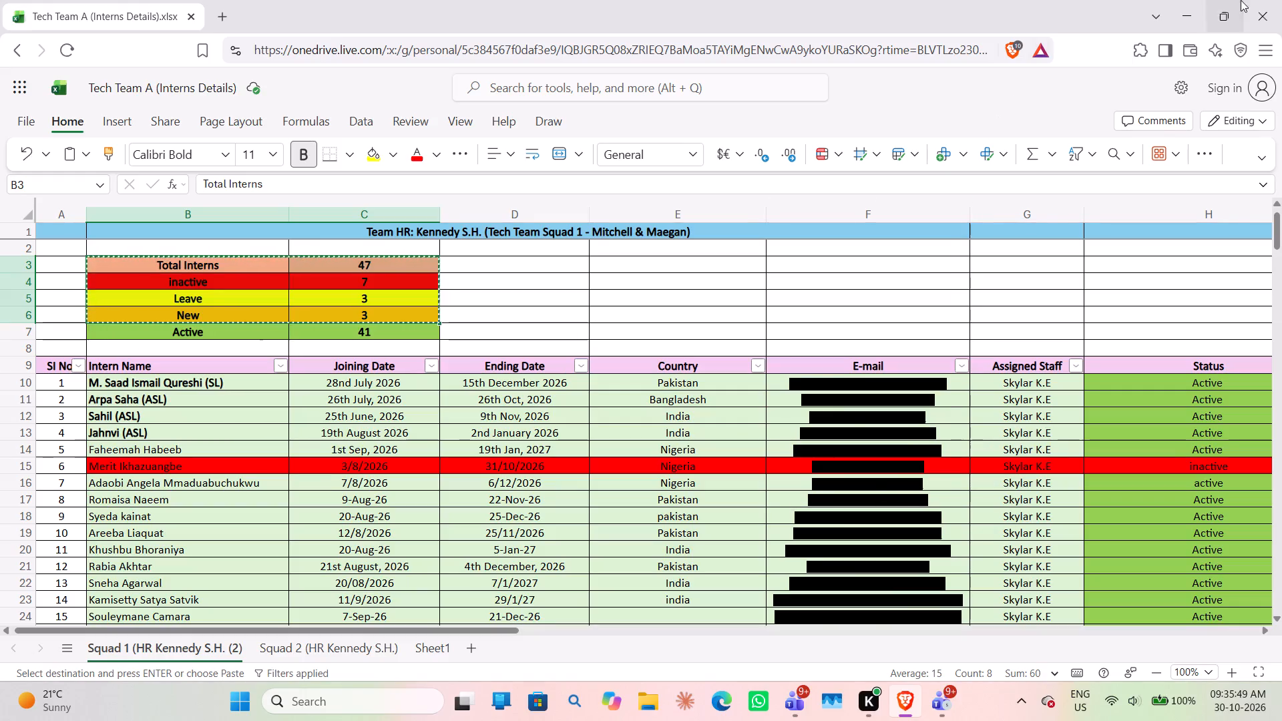
pyautogui.click(216, 13)
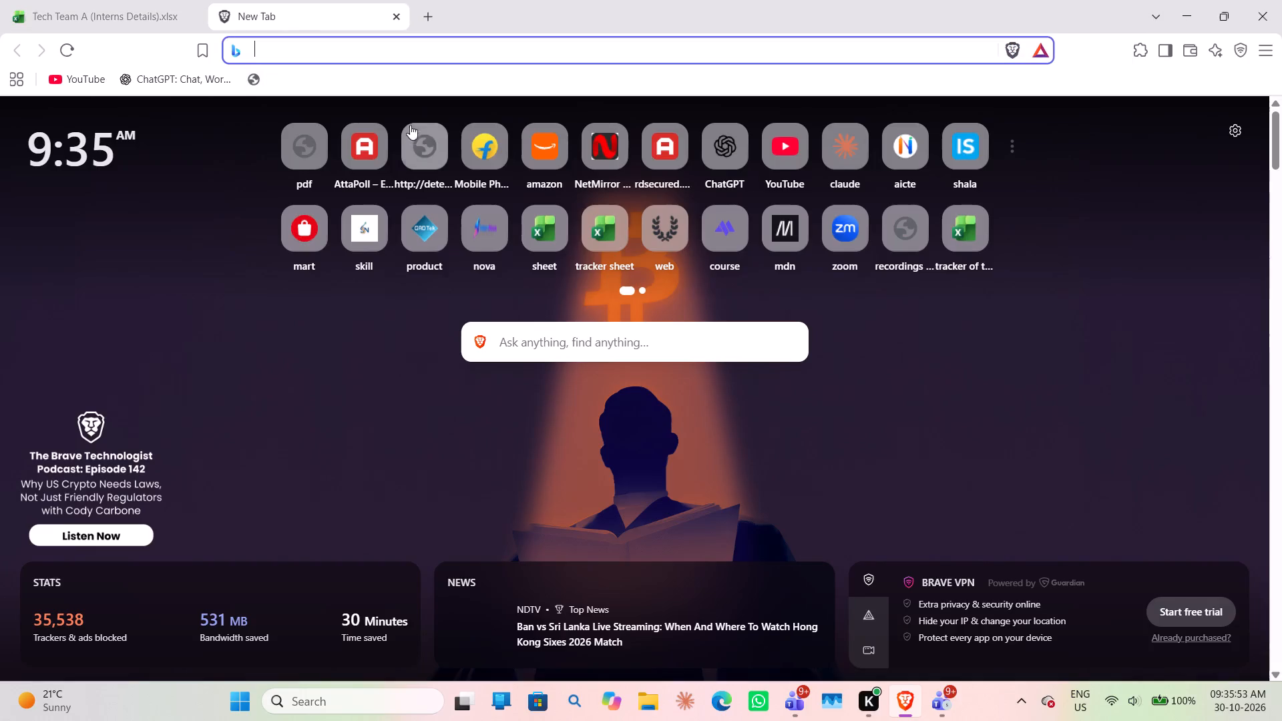
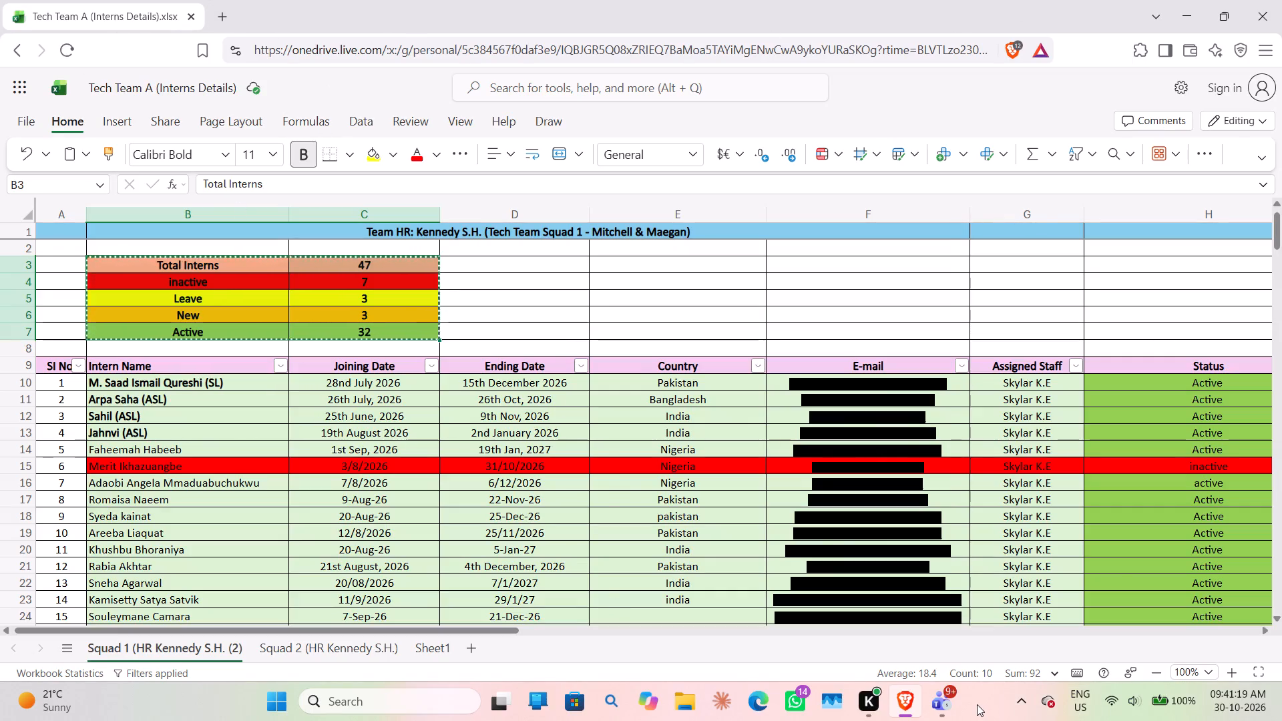
# Review the Squad 1 intern list from top to bottom, checking the row statuses, and return to the summary table.
pyautogui.scroll(-2, 612, 720)
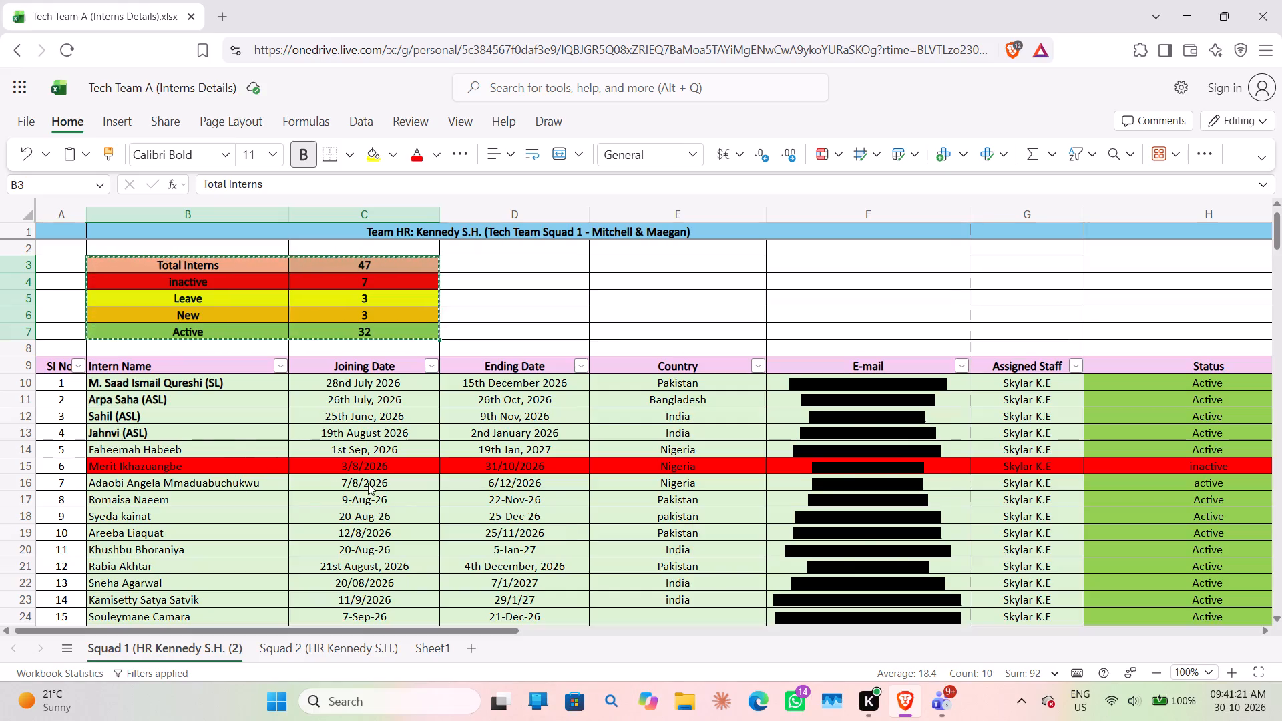
pyautogui.scroll(-2, 560, 522)
pyautogui.click(569, 541)
pyautogui.scroll(-3, 569, 541)
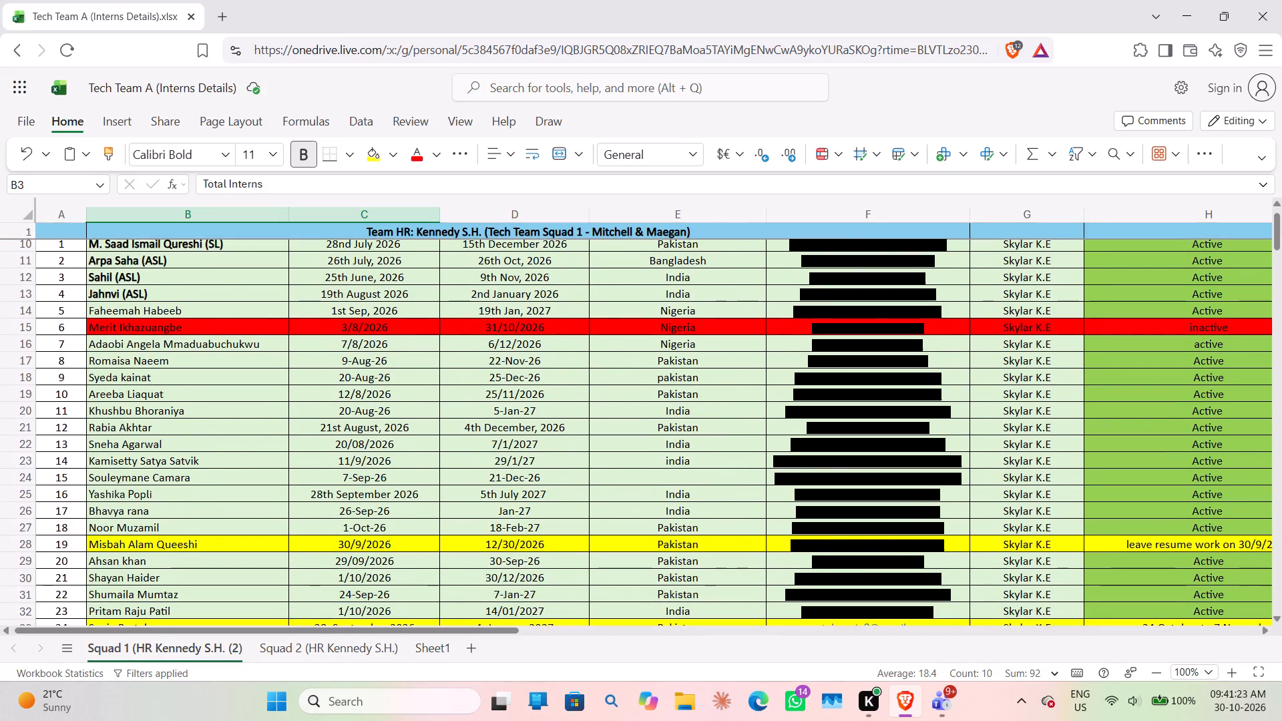
pyautogui.scroll(-4, 192, 487)
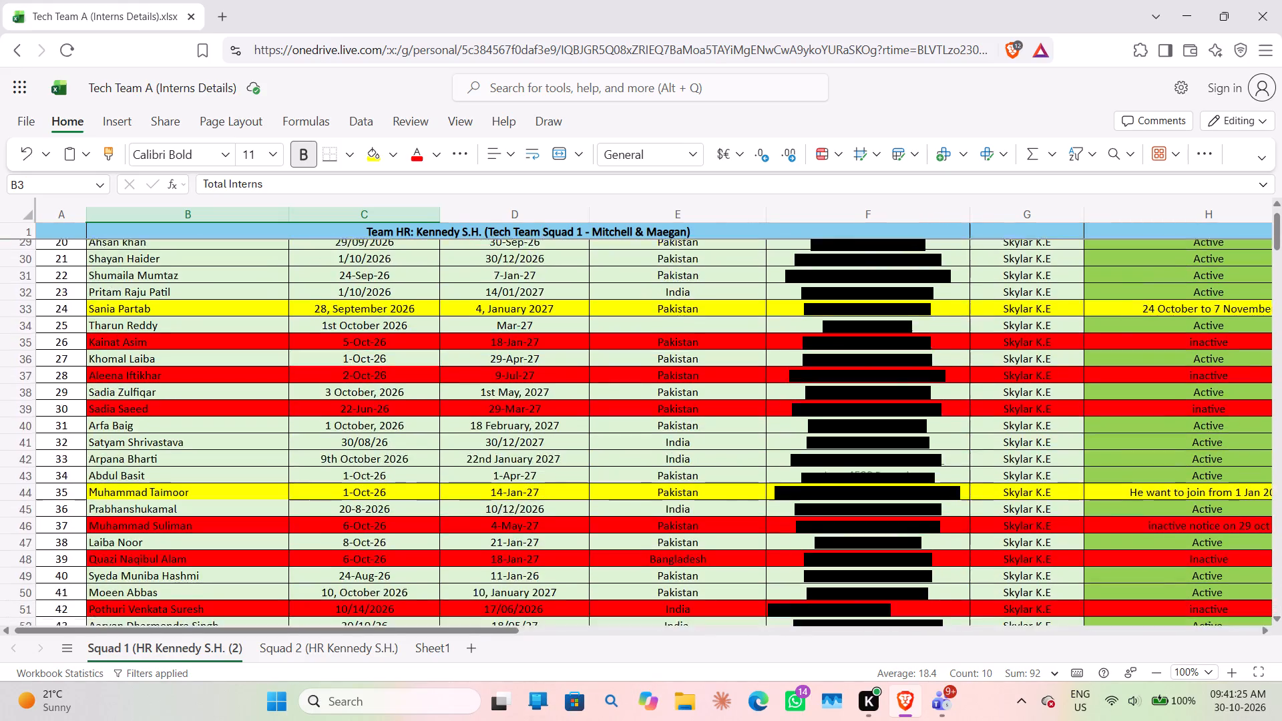
pyautogui.scroll(-3, 194, 487)
pyautogui.scroll(11, 194, 487)
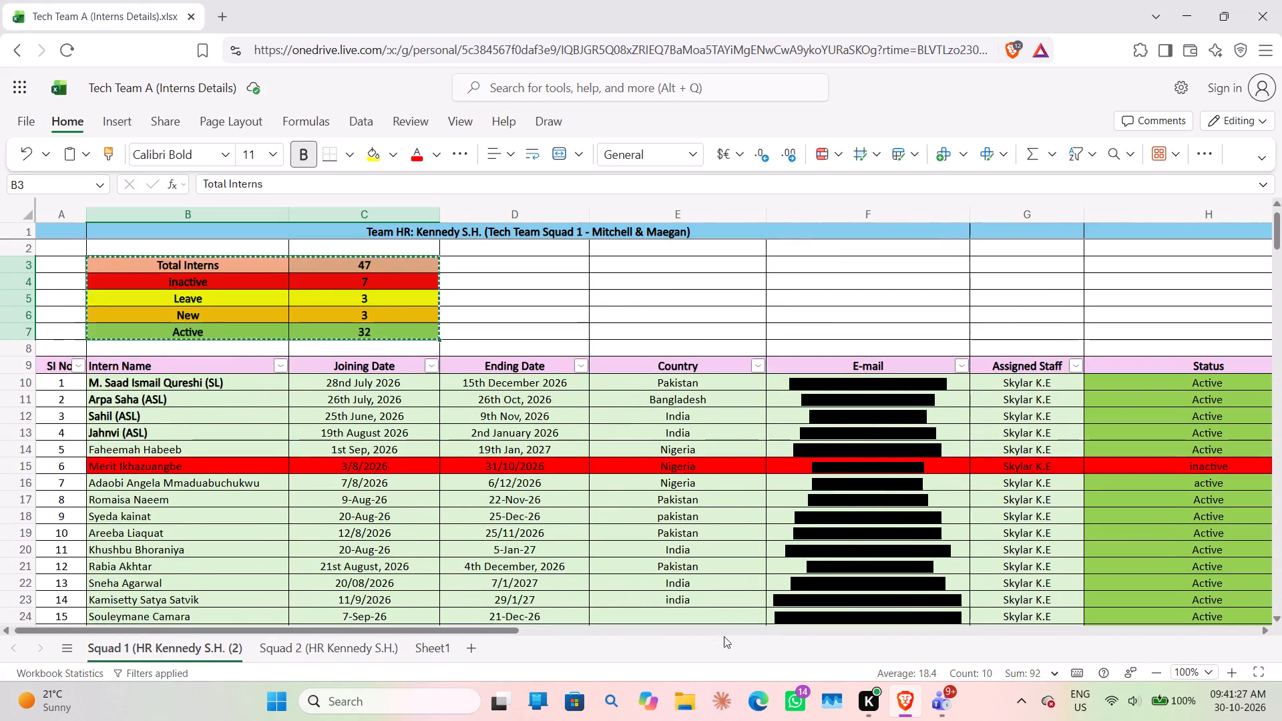
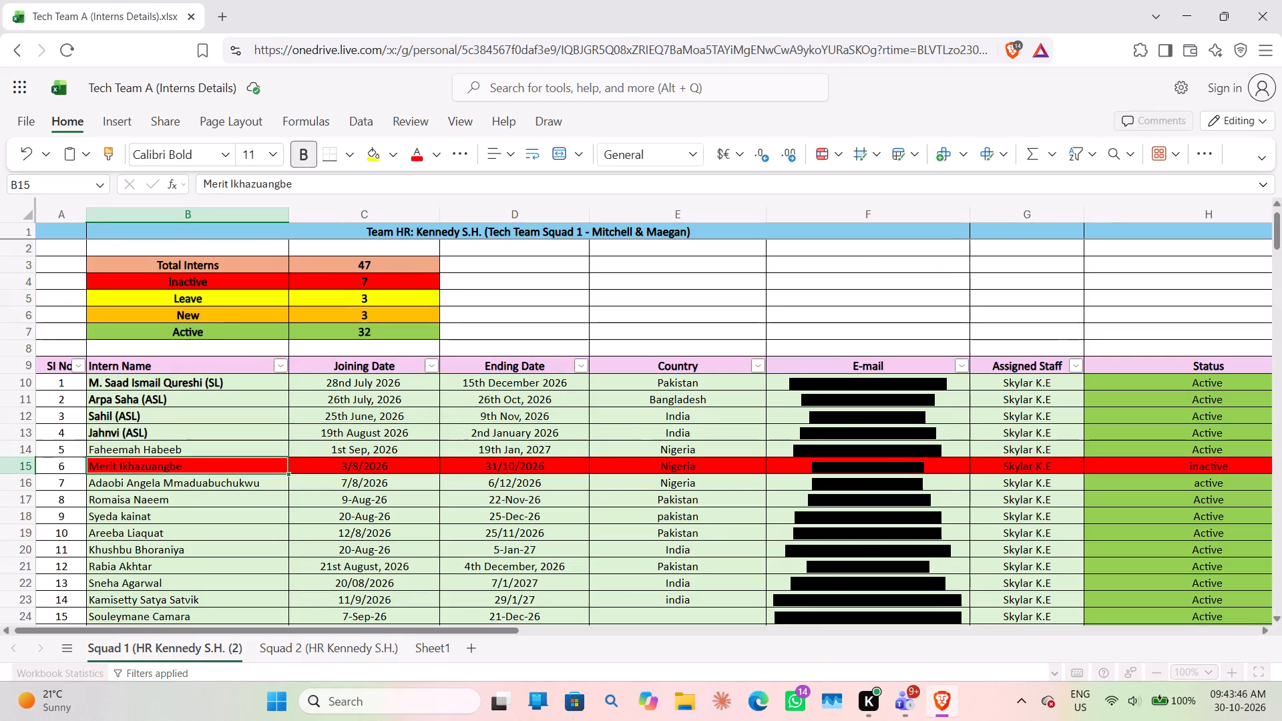
# Renumber the Sl No column of the Squad 1 list as a series from 1 to 47, starting at the first intern.
pyautogui.click(58, 385)
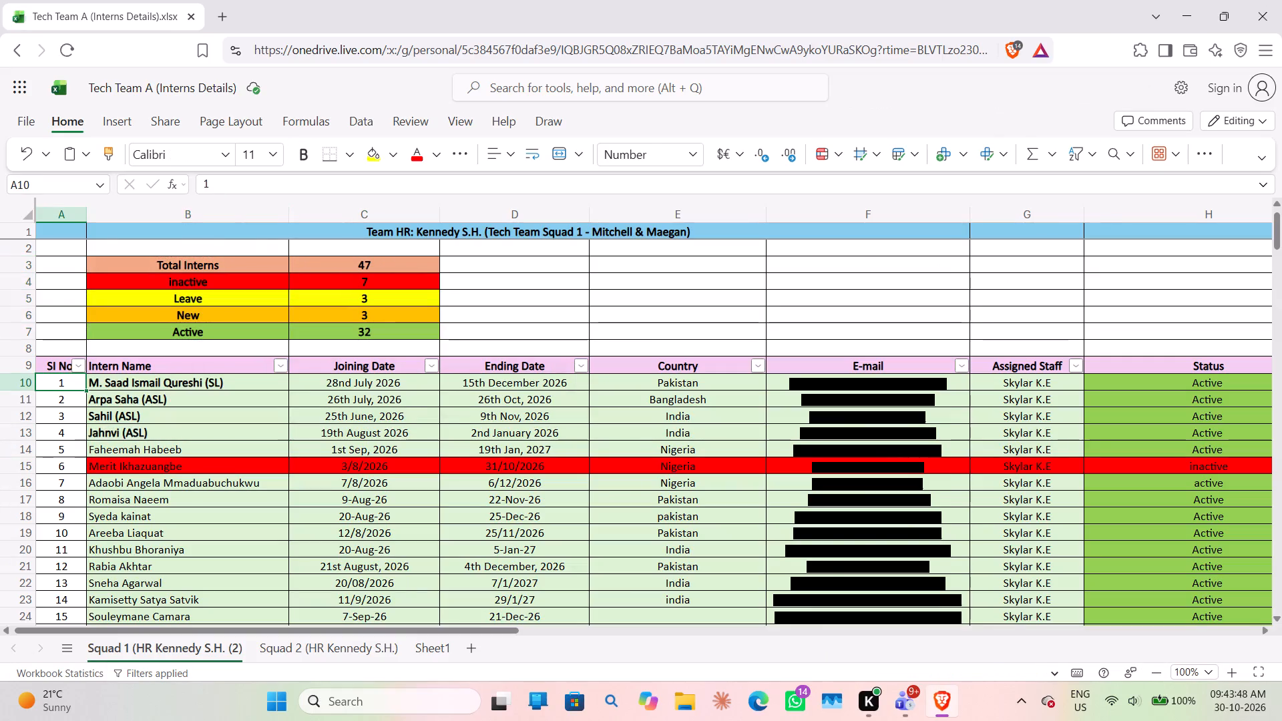
pyautogui.moveTo(85, 389); pyautogui.dragTo(93, 720)
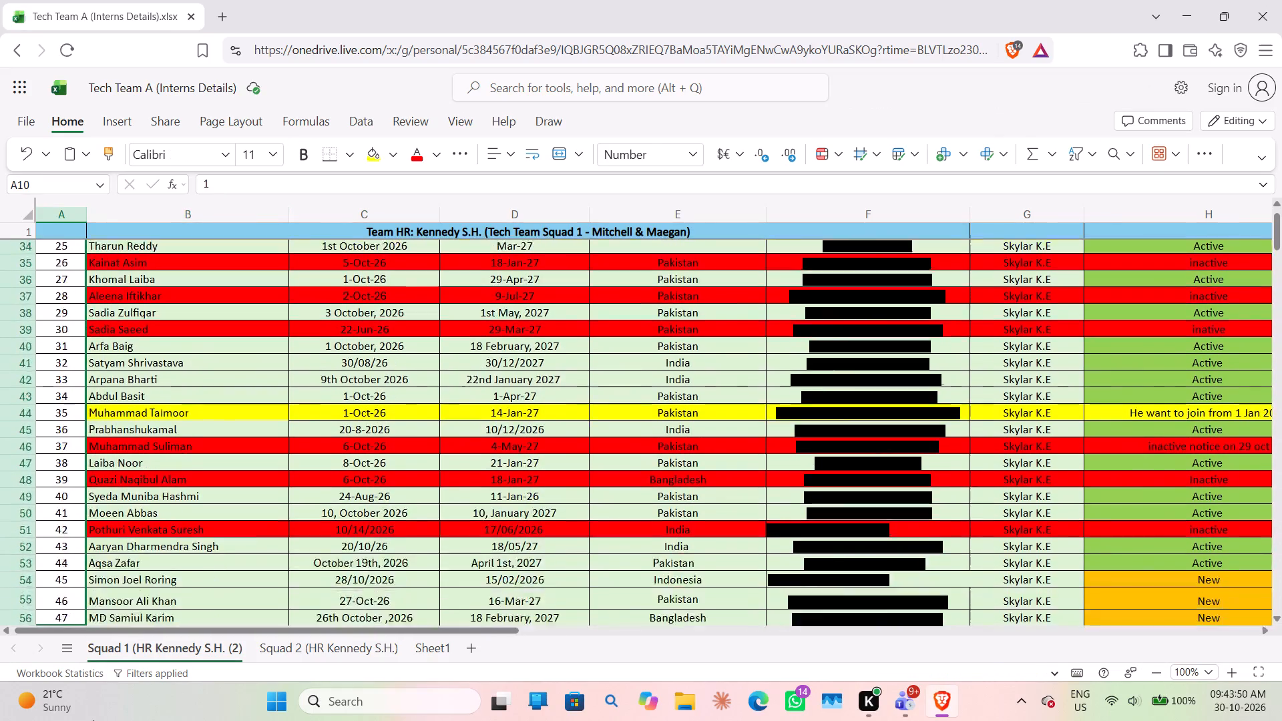
pyautogui.moveTo(93, 720); pyautogui.dragTo(71, 421)
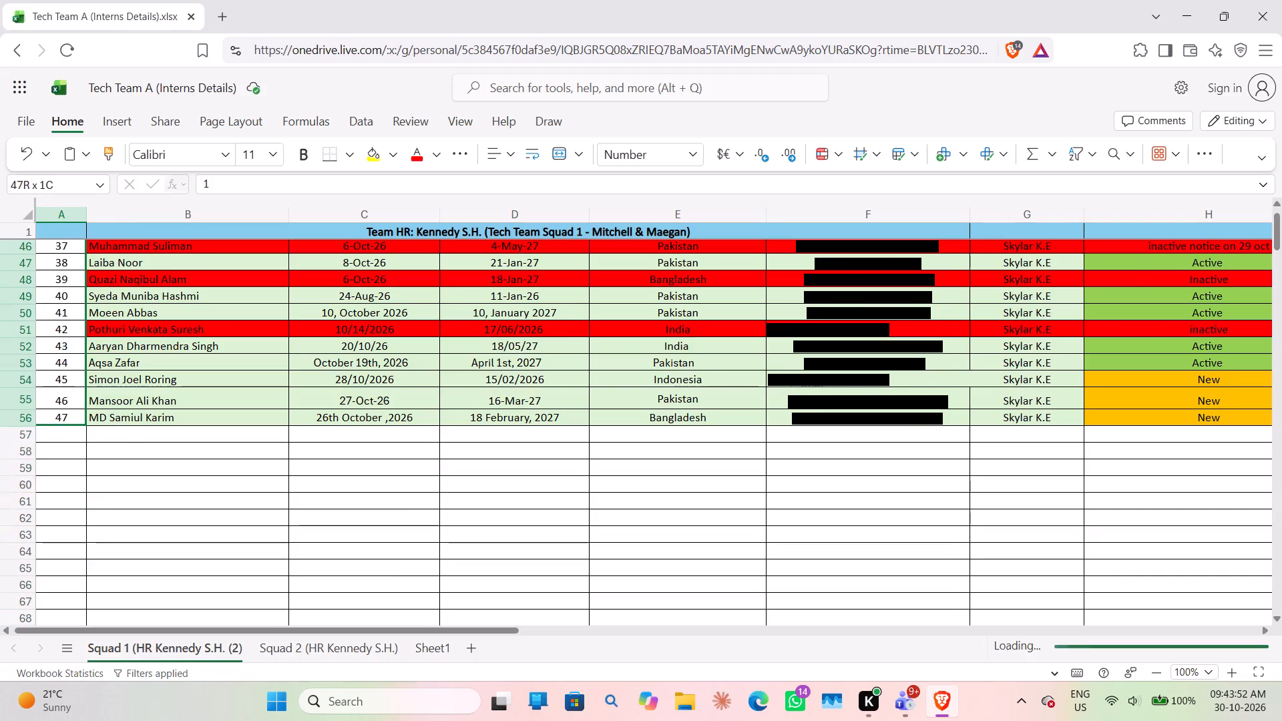
pyautogui.click(100, 449)
pyautogui.click(144, 506)
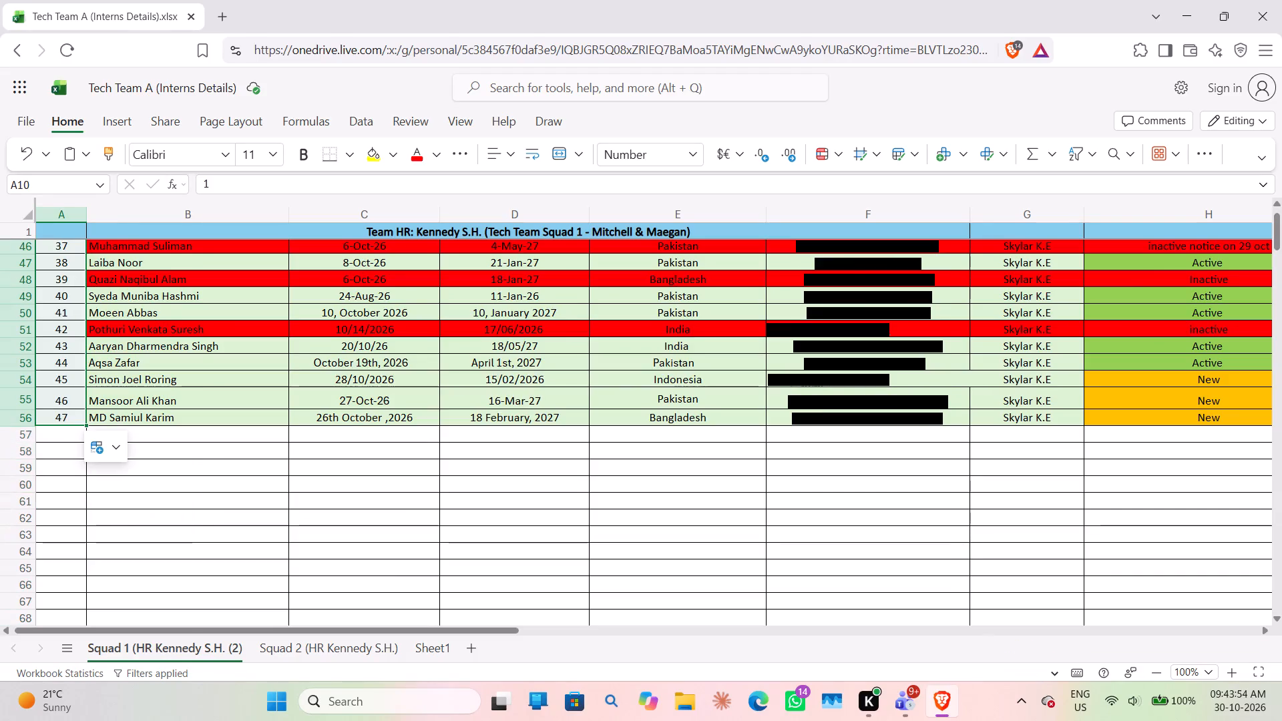
# Go through the Squad 1 list and tally the red inactive intern rows one by one.
pyautogui.scroll(9, 228, 439)
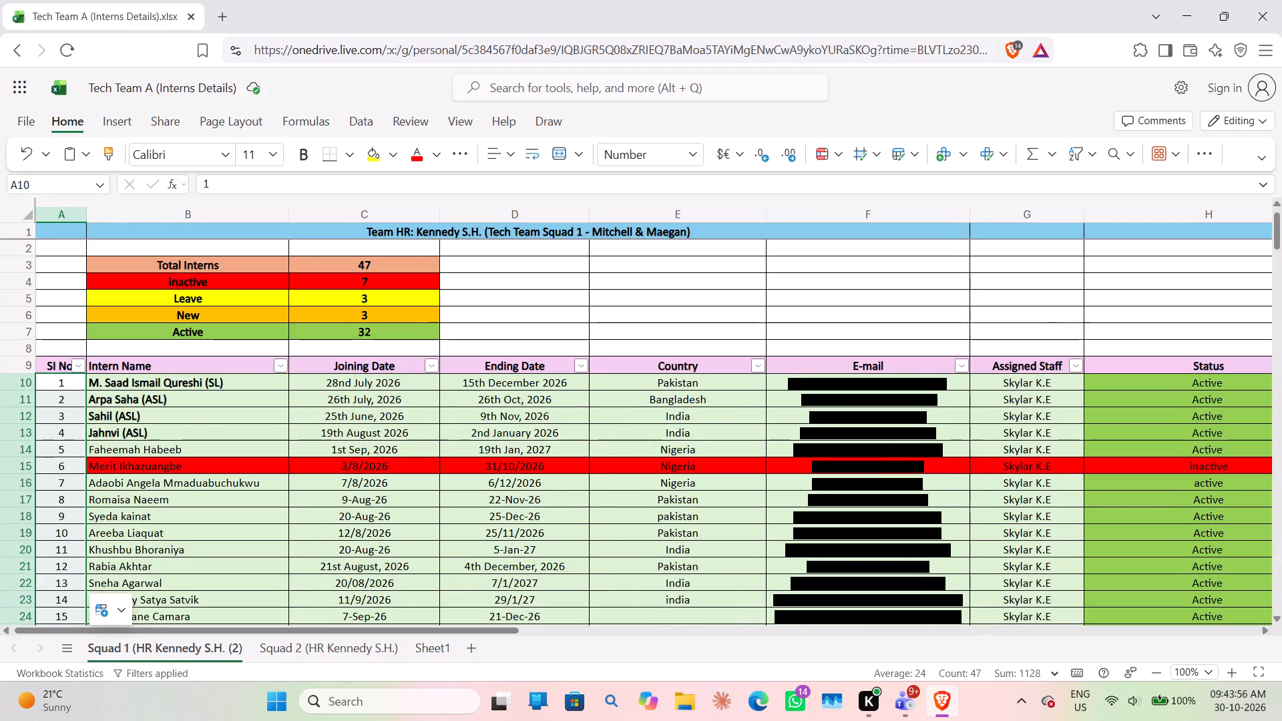
pyautogui.scroll(-4, 367, 419)
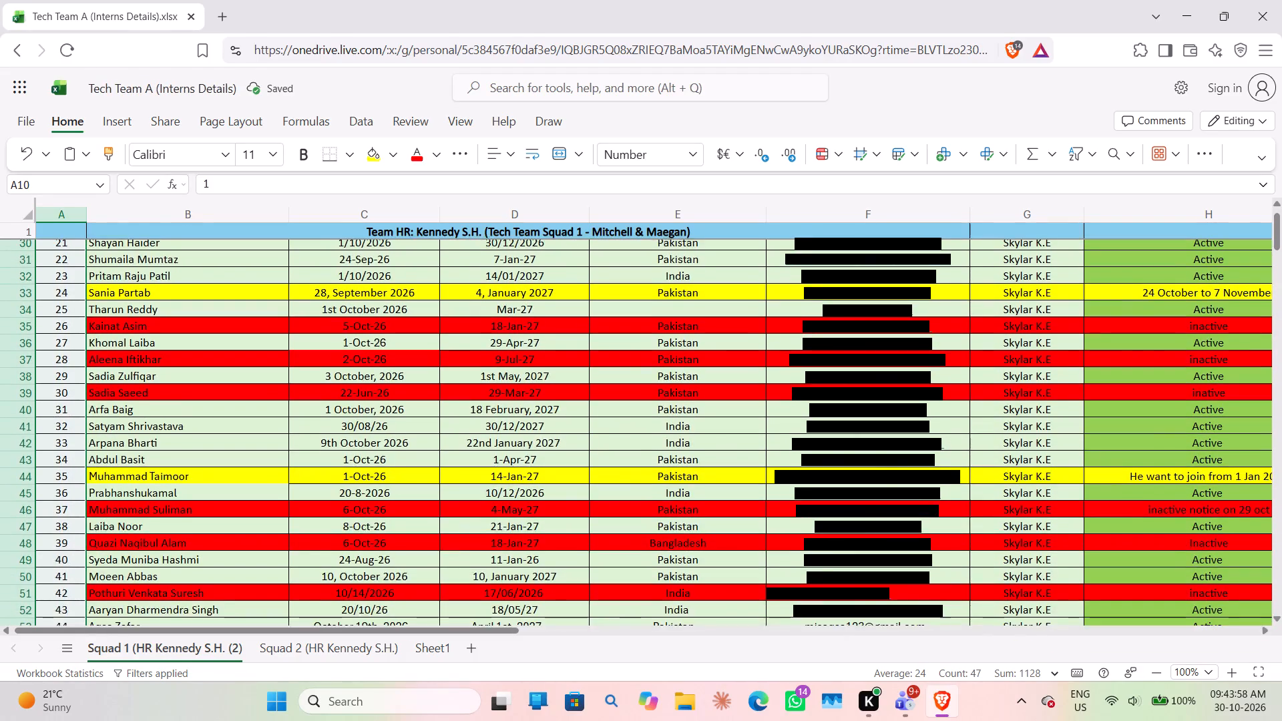
pyautogui.scroll(4, 368, 374)
pyautogui.scroll(-3, 368, 374)
pyautogui.click(381, 462)
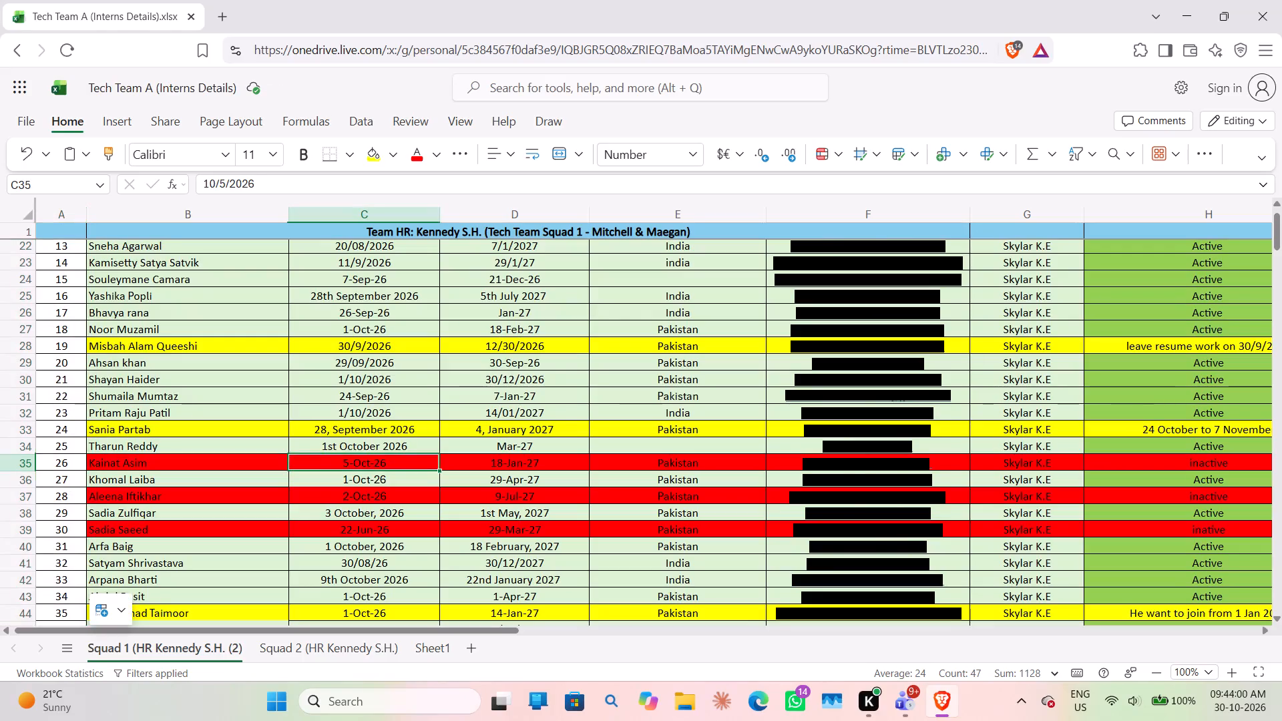
pyautogui.click(377, 490)
pyautogui.click(363, 527)
pyautogui.scroll(-3, 360, 525)
pyautogui.click(349, 415)
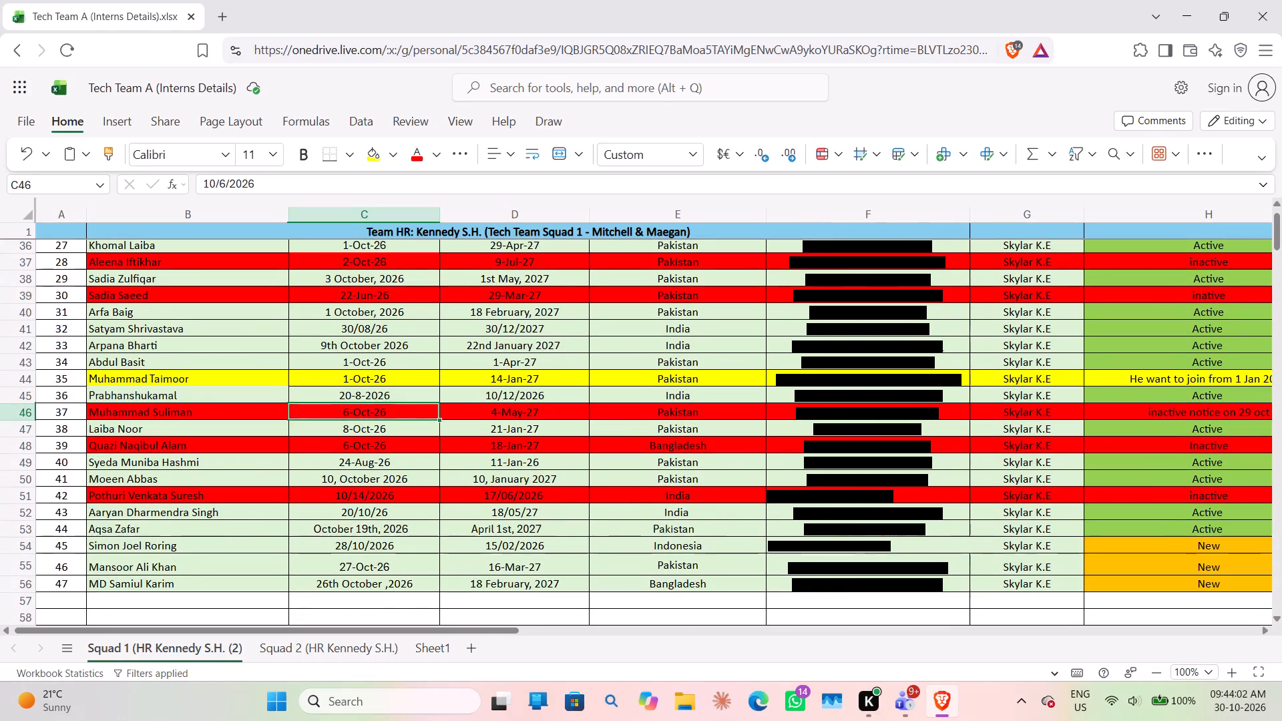
pyautogui.click(356, 445)
pyautogui.click(363, 501)
# Review the intern rows against the Inactive, Leave, New and Active counts in the summary table.
pyautogui.scroll(1, 363, 501)
pyautogui.scroll(1, 341, 390)
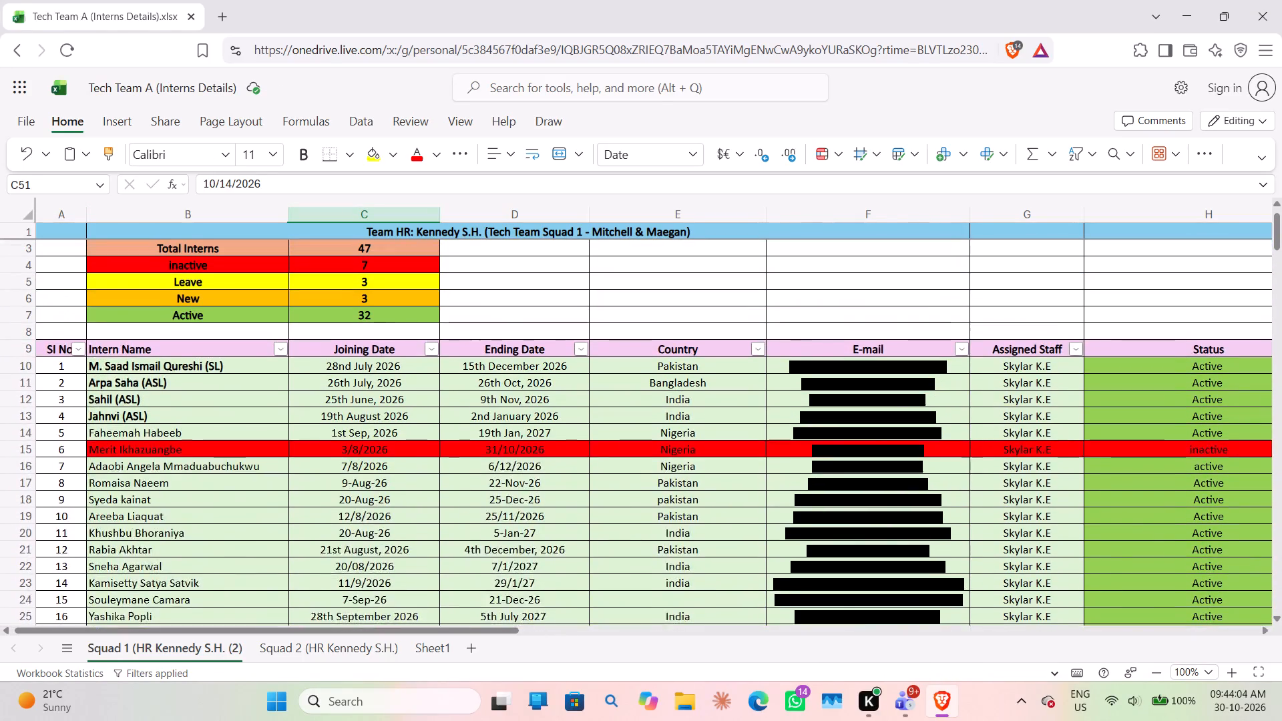
pyautogui.scroll(2, 341, 388)
pyautogui.scroll(-5, 303, 328)
pyautogui.scroll(2, 303, 328)
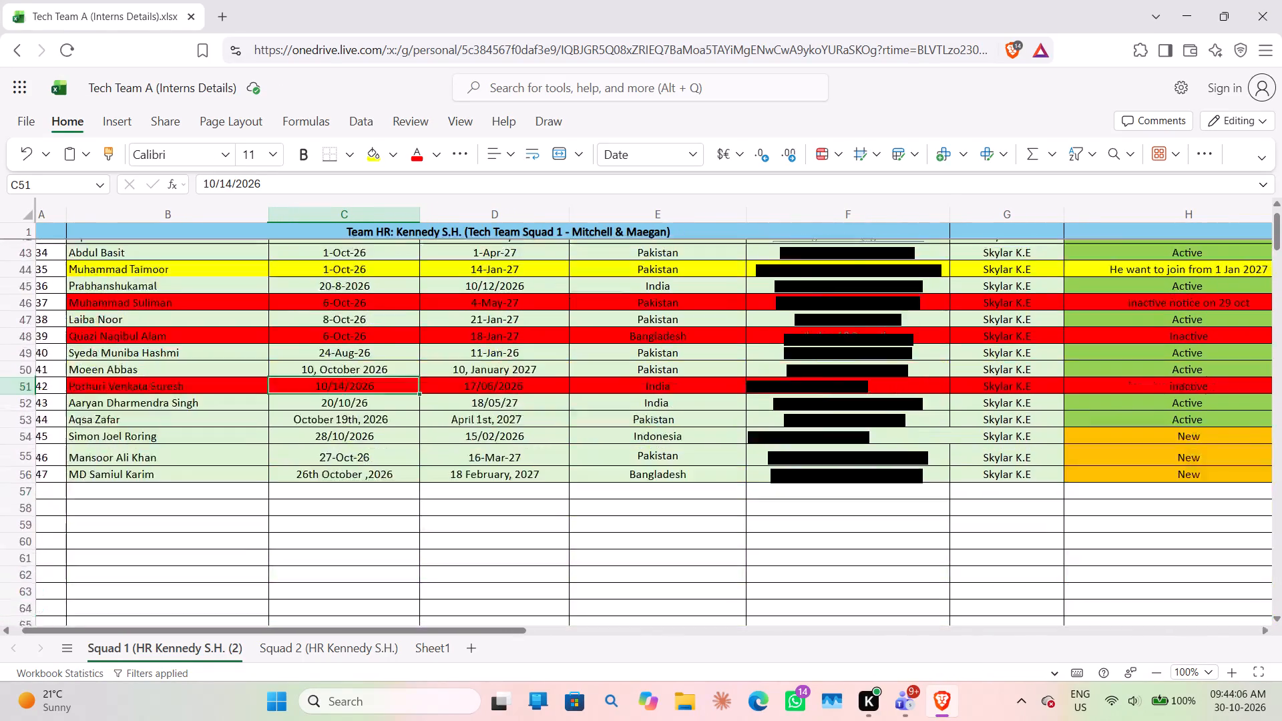
pyautogui.scroll(3, 303, 328)
pyautogui.scroll(-6, 304, 332)
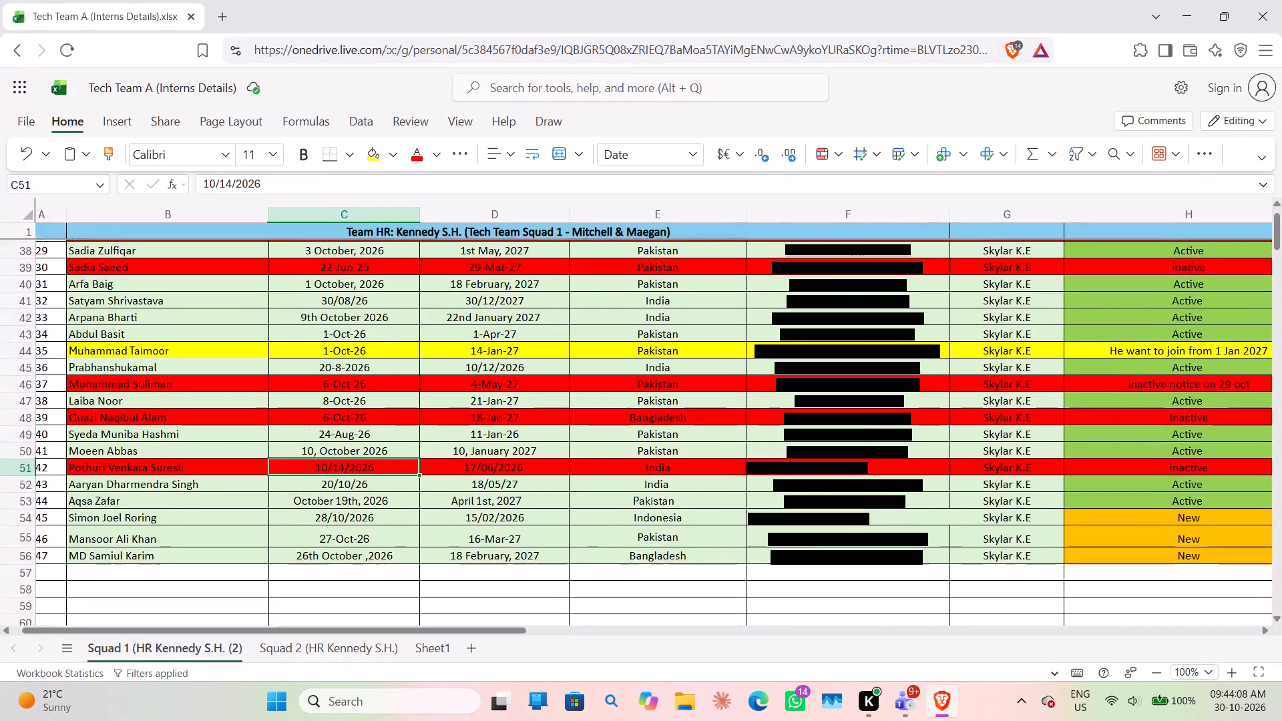
pyautogui.scroll(7, 304, 332)
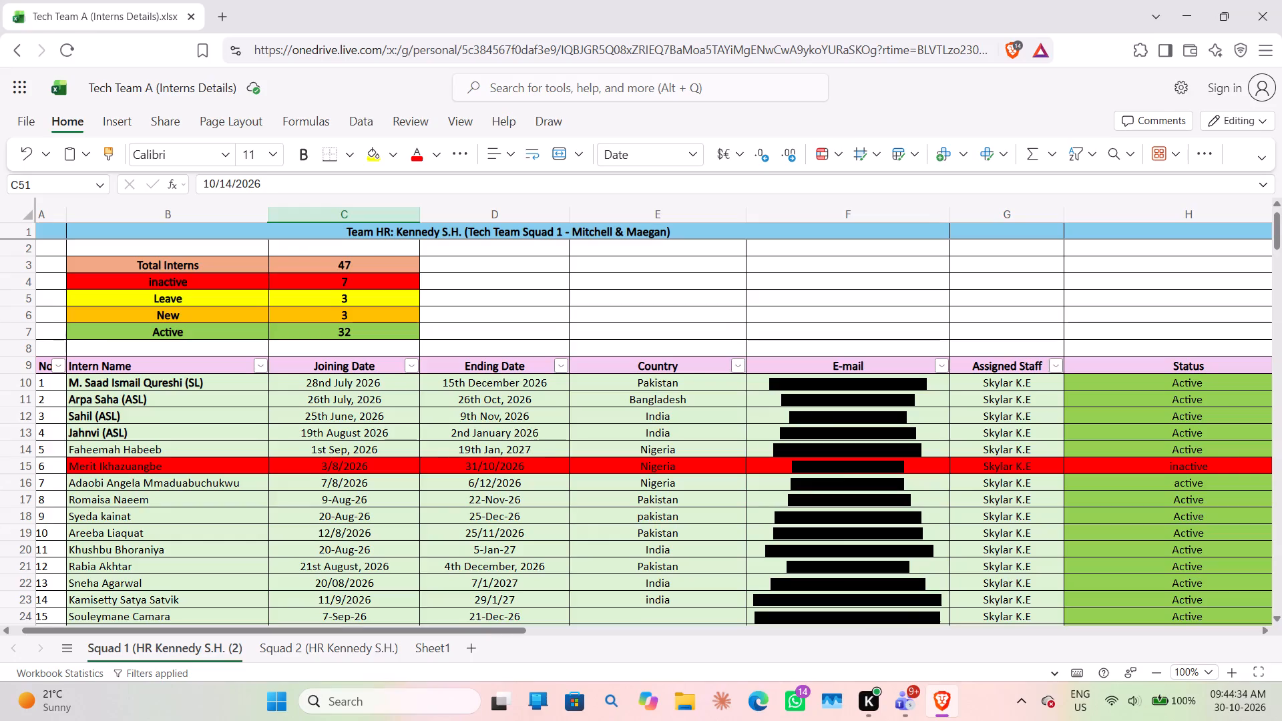
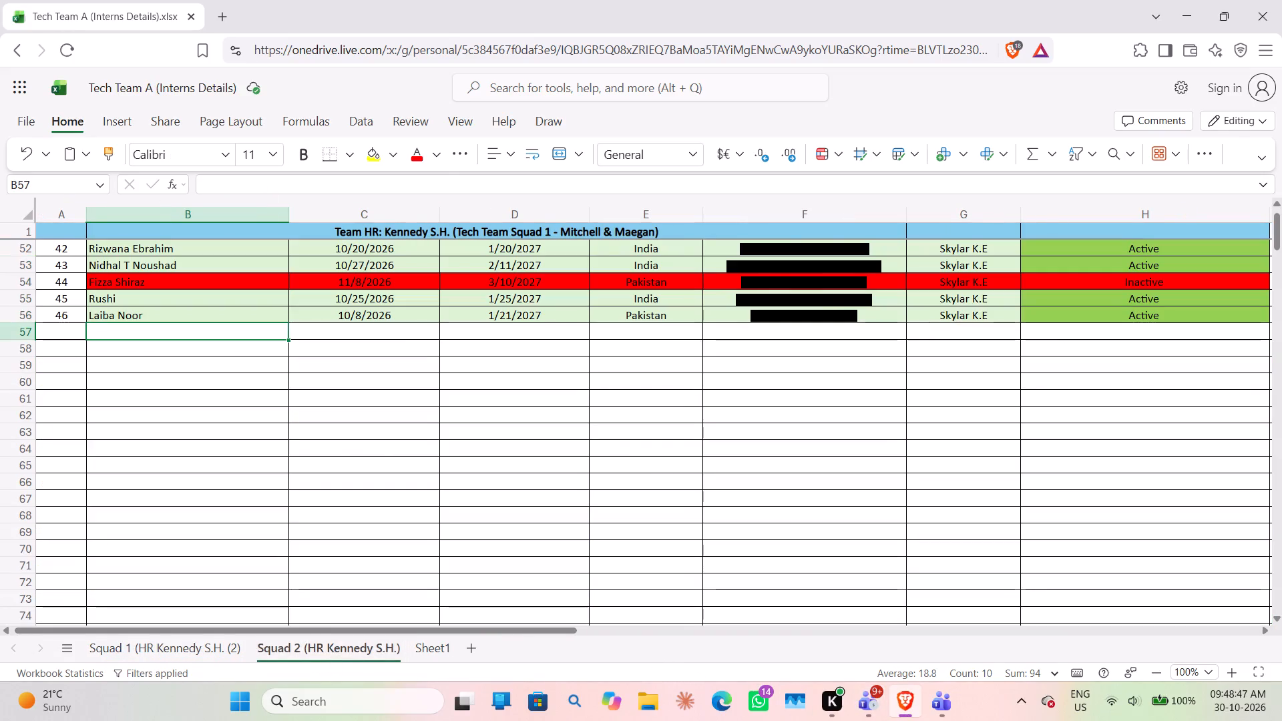
# Examine the Squad 2 sheet's summary table and its list of interns with their statuses.
pyautogui.scroll(10, 203, 348)
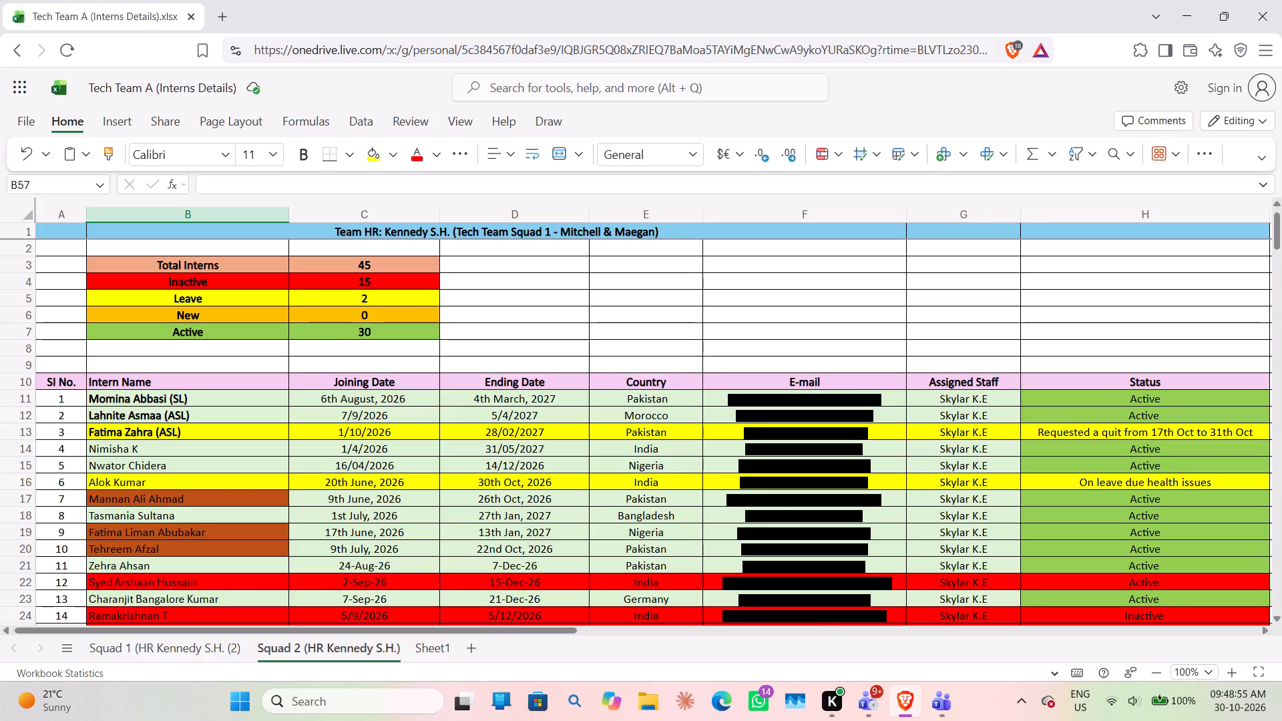
pyautogui.scroll(-5, 155, 503)
pyautogui.scroll(1, 155, 503)
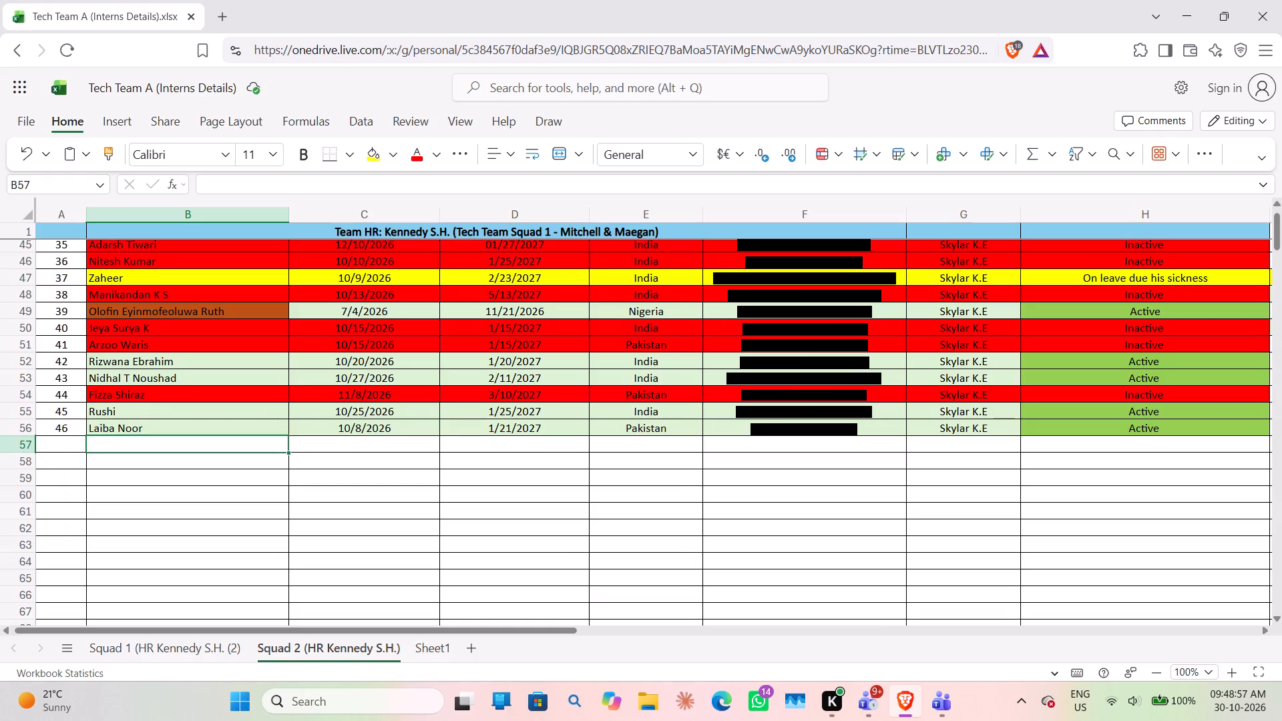
pyautogui.scroll(2, 192, 320)
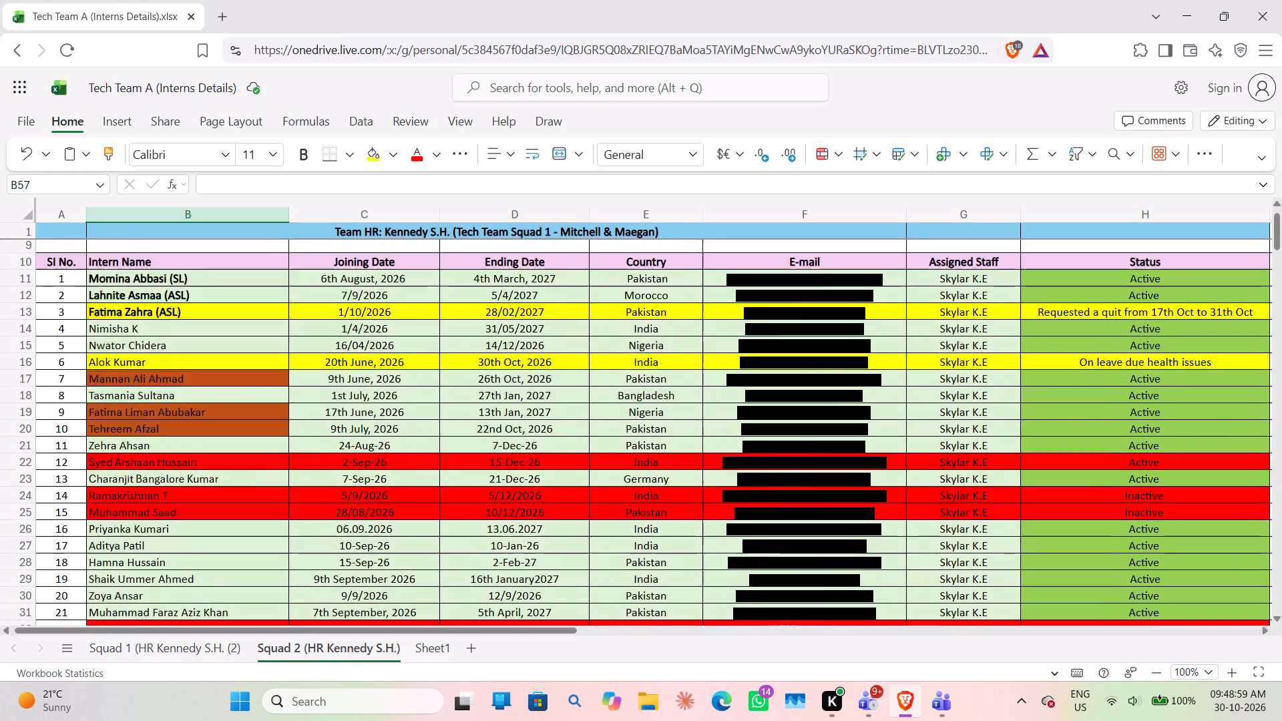
pyautogui.click(214, 494)
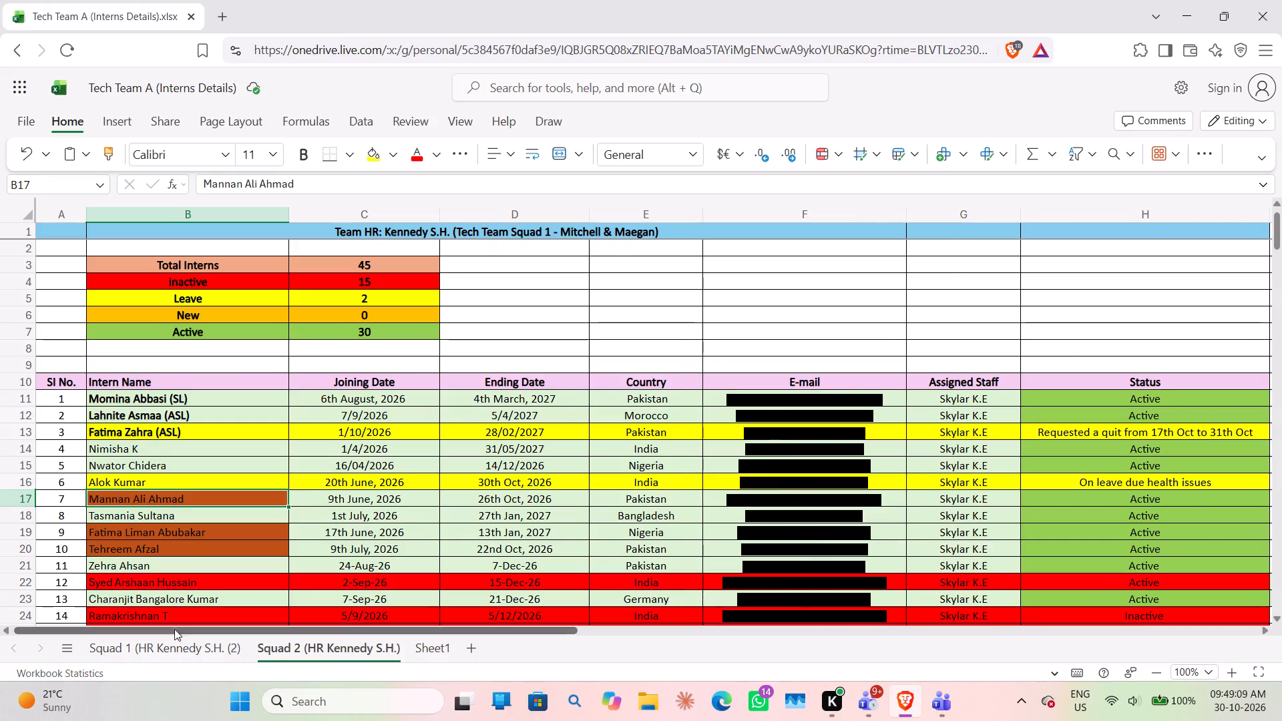
# Return to the Squad 1 sheet and review its intern rows, statuses and summary table.
pyautogui.click(169, 652)
pyautogui.scroll(-1, 318, 571)
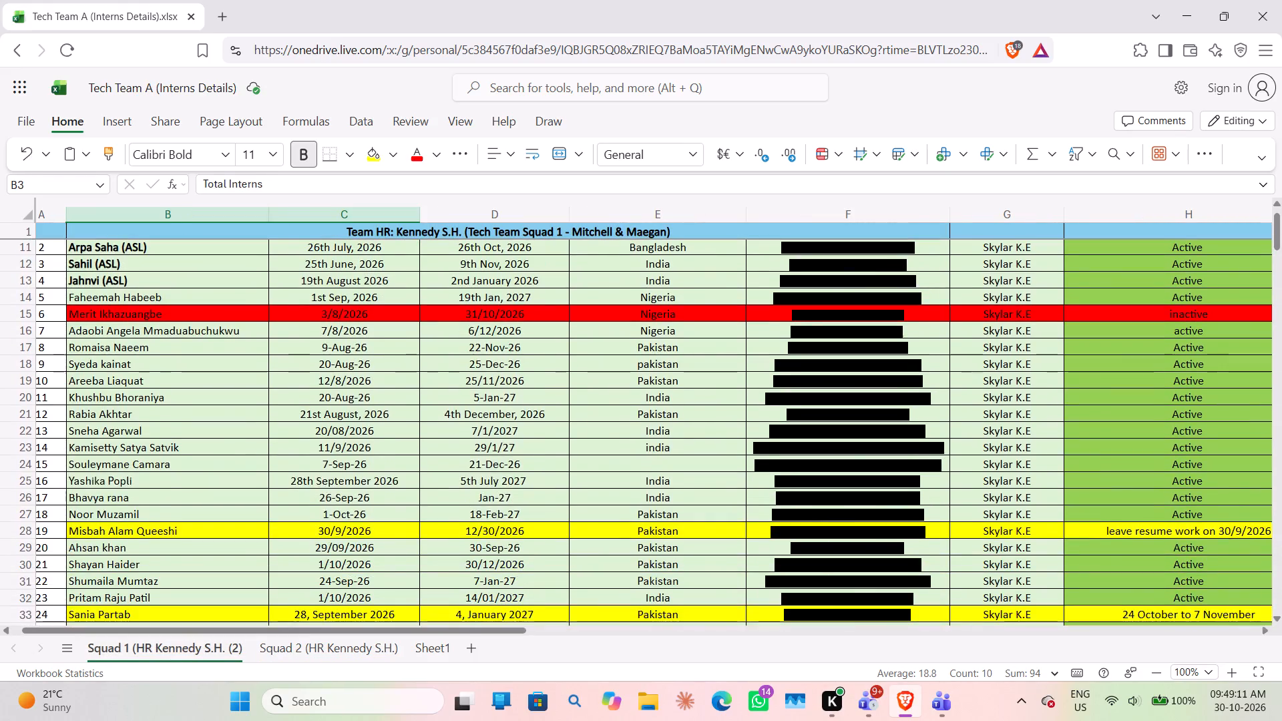
pyautogui.scroll(1, 153, 338)
pyautogui.tripleClick(286, 474)
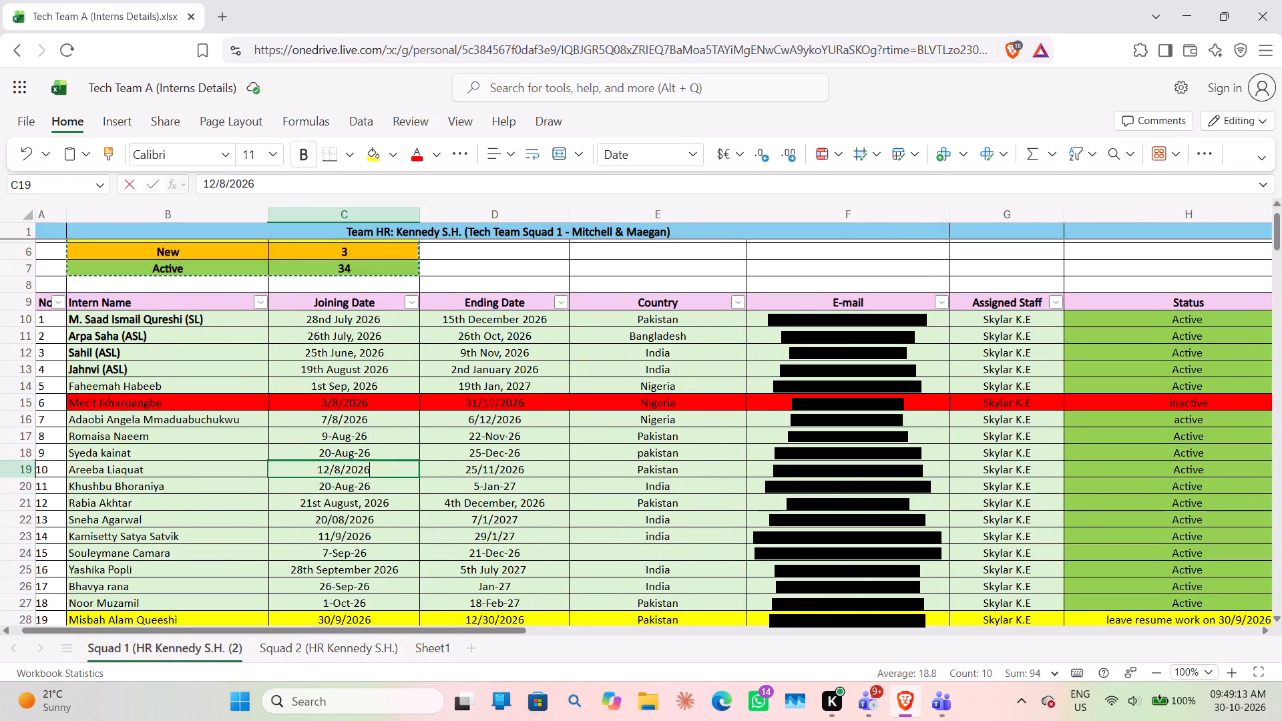
pyautogui.click(87, 405)
pyautogui.click(115, 377)
pyautogui.click(131, 354)
pyautogui.click(126, 405)
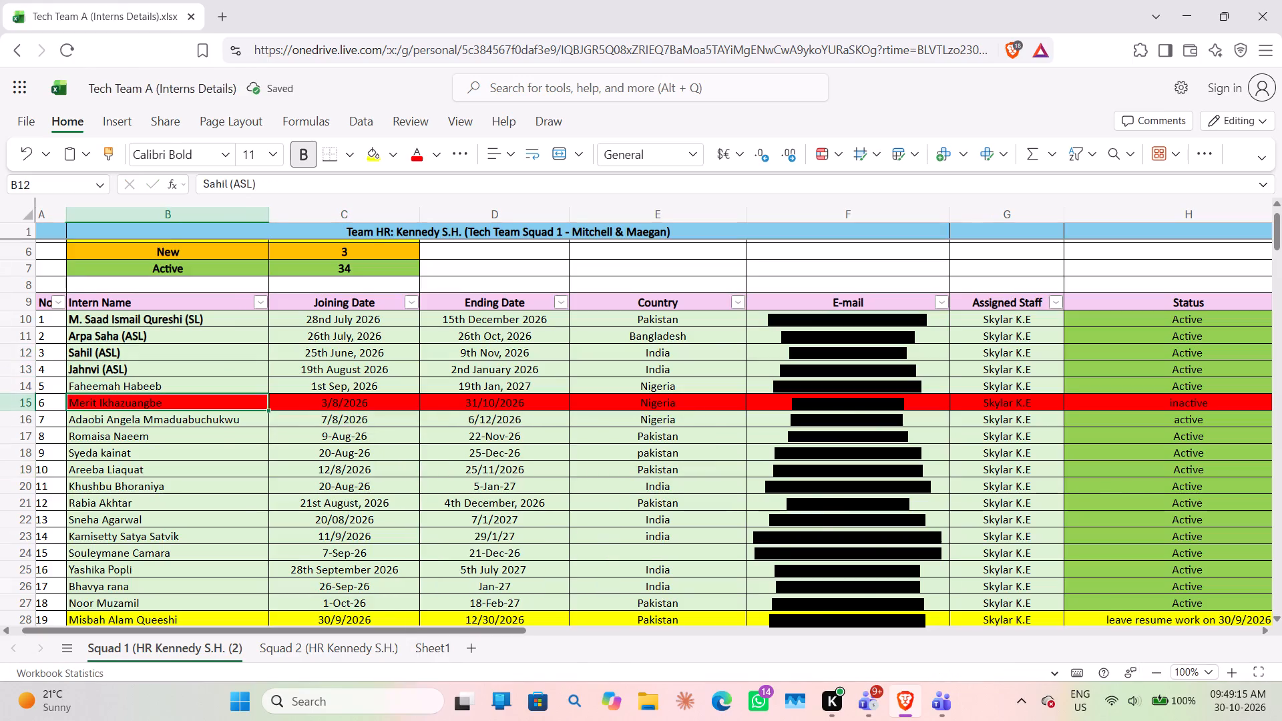
pyautogui.click(108, 433)
pyautogui.click(124, 374)
pyautogui.click(126, 390)
pyautogui.click(136, 403)
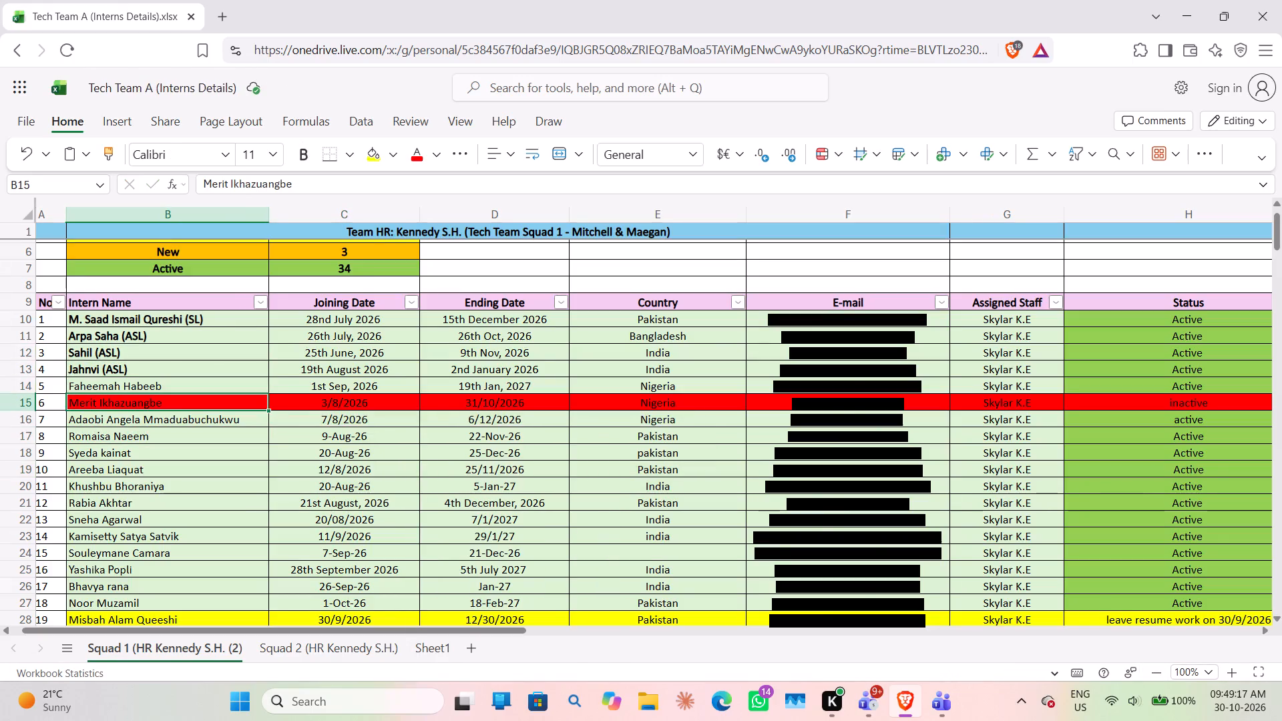
pyautogui.hscroll(1, 122, 405)
pyautogui.scroll(-1, 117, 407)
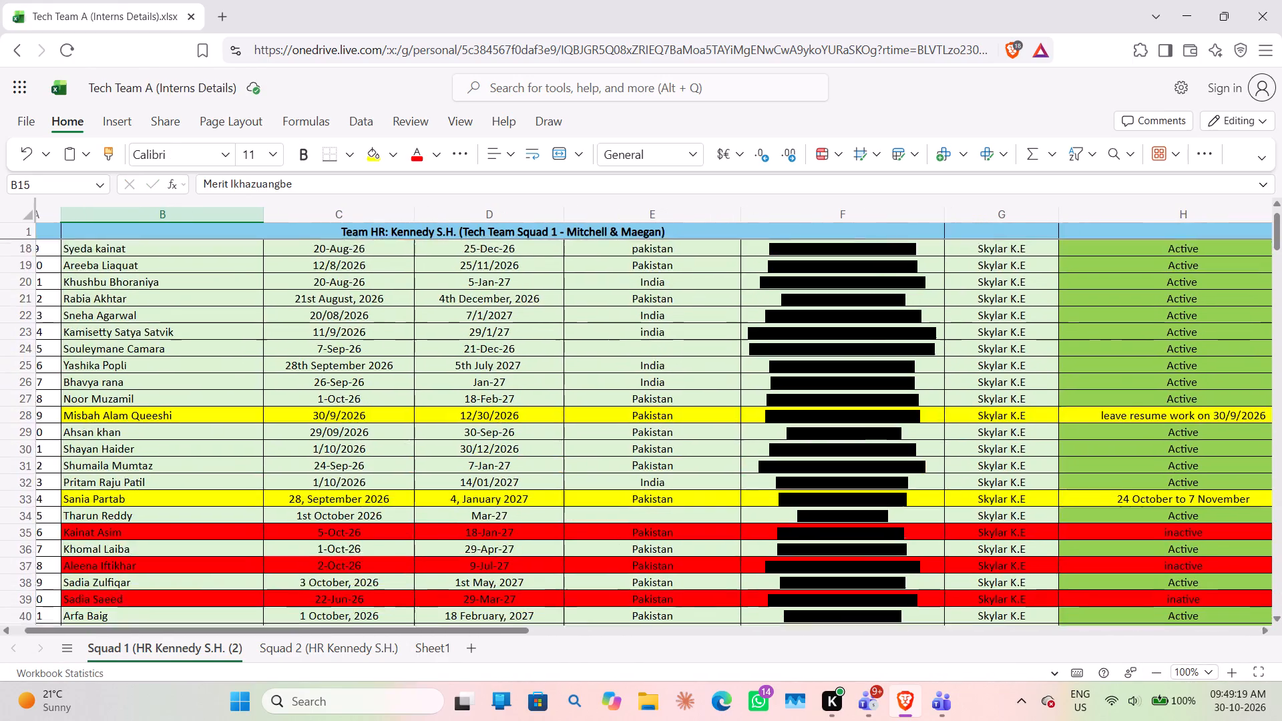
pyautogui.scroll(-2, 117, 407)
pyautogui.scroll(2, 117, 407)
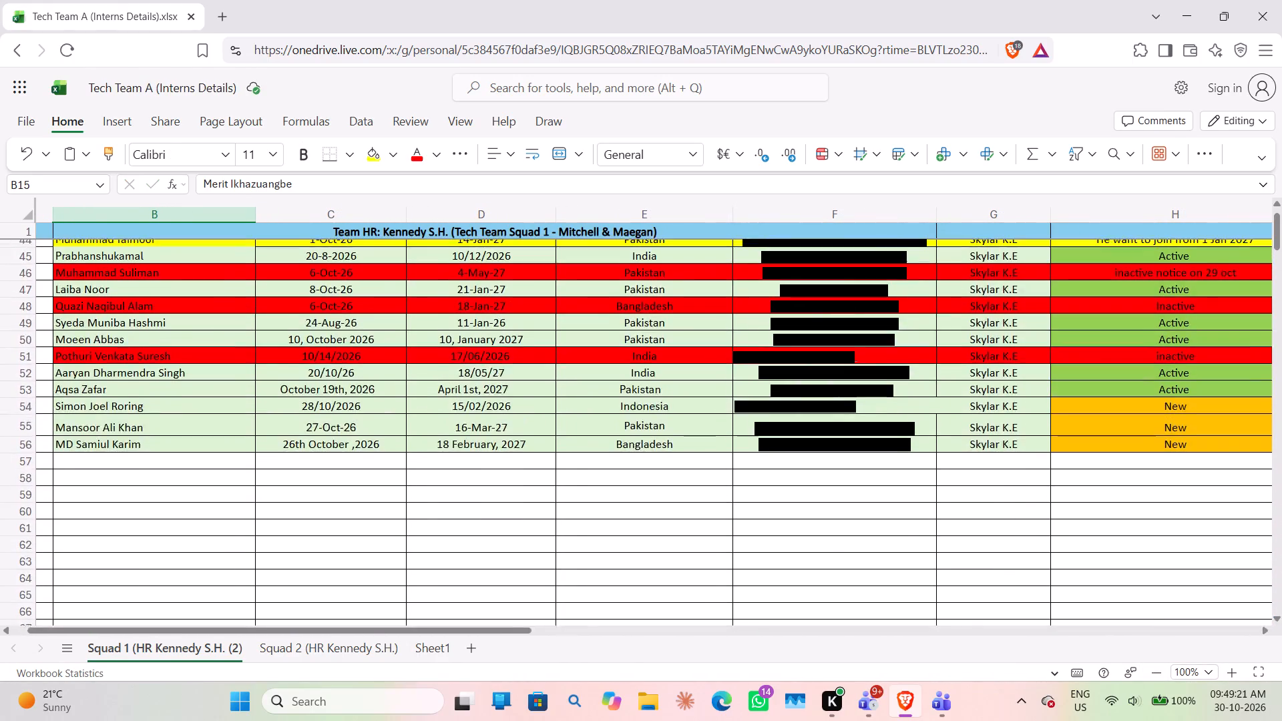
pyautogui.scroll(2, 117, 407)
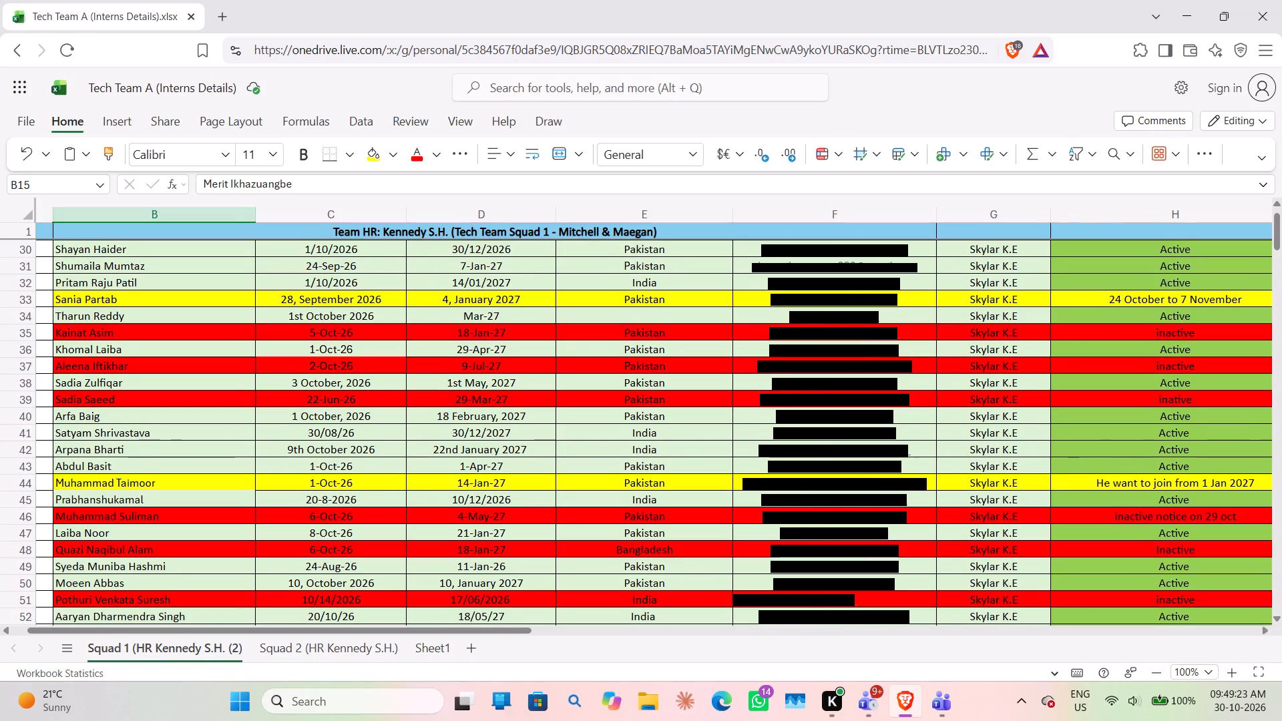
pyautogui.scroll(1, 117, 407)
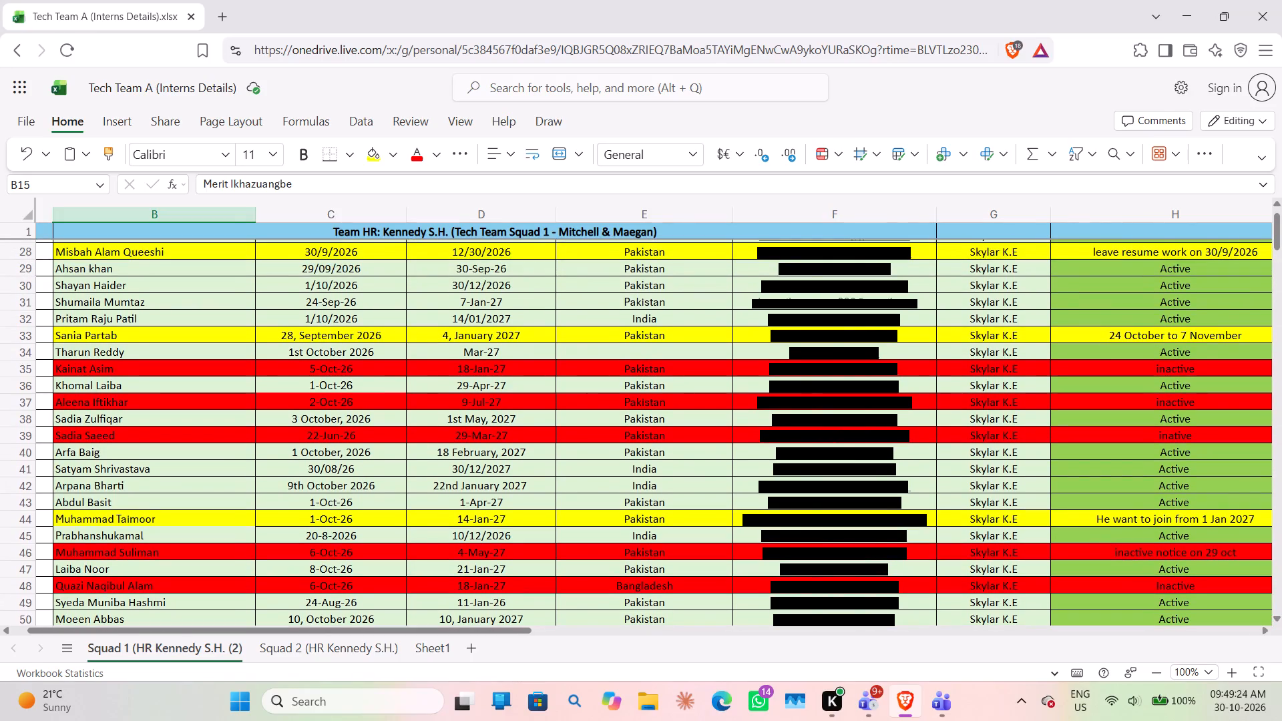
pyautogui.scroll(5, 117, 407)
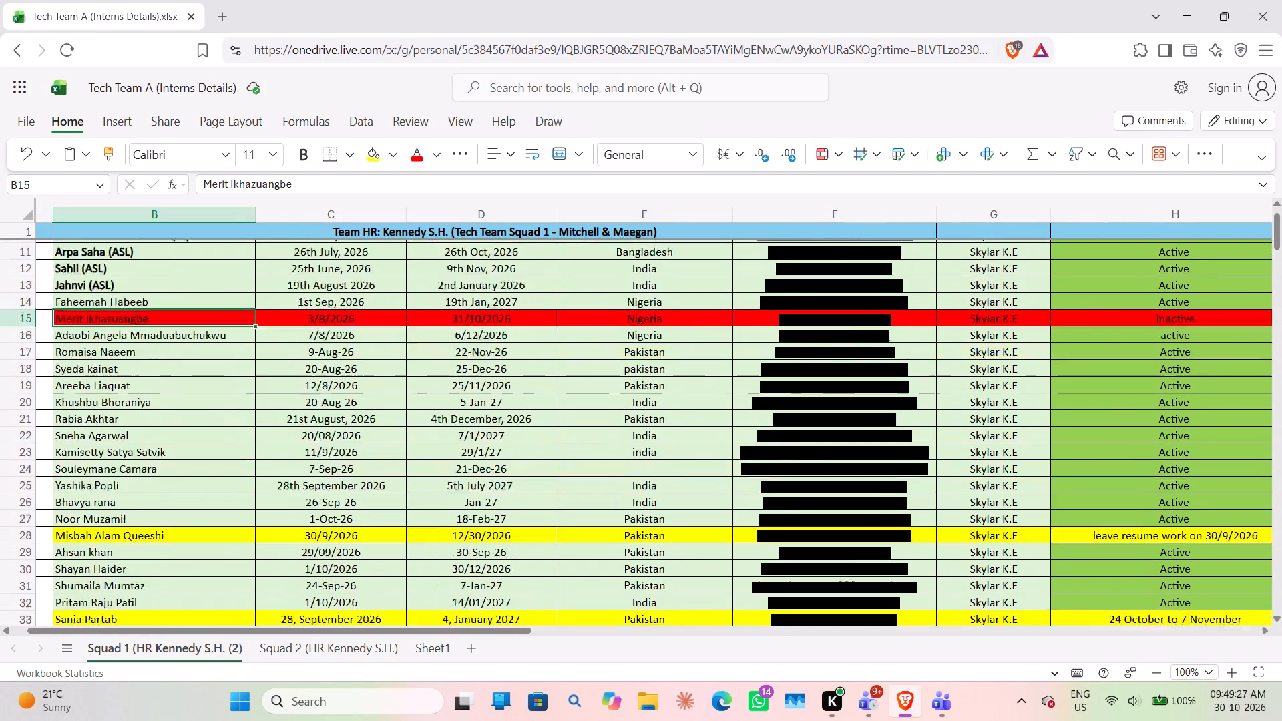
pyautogui.scroll(3, 117, 407)
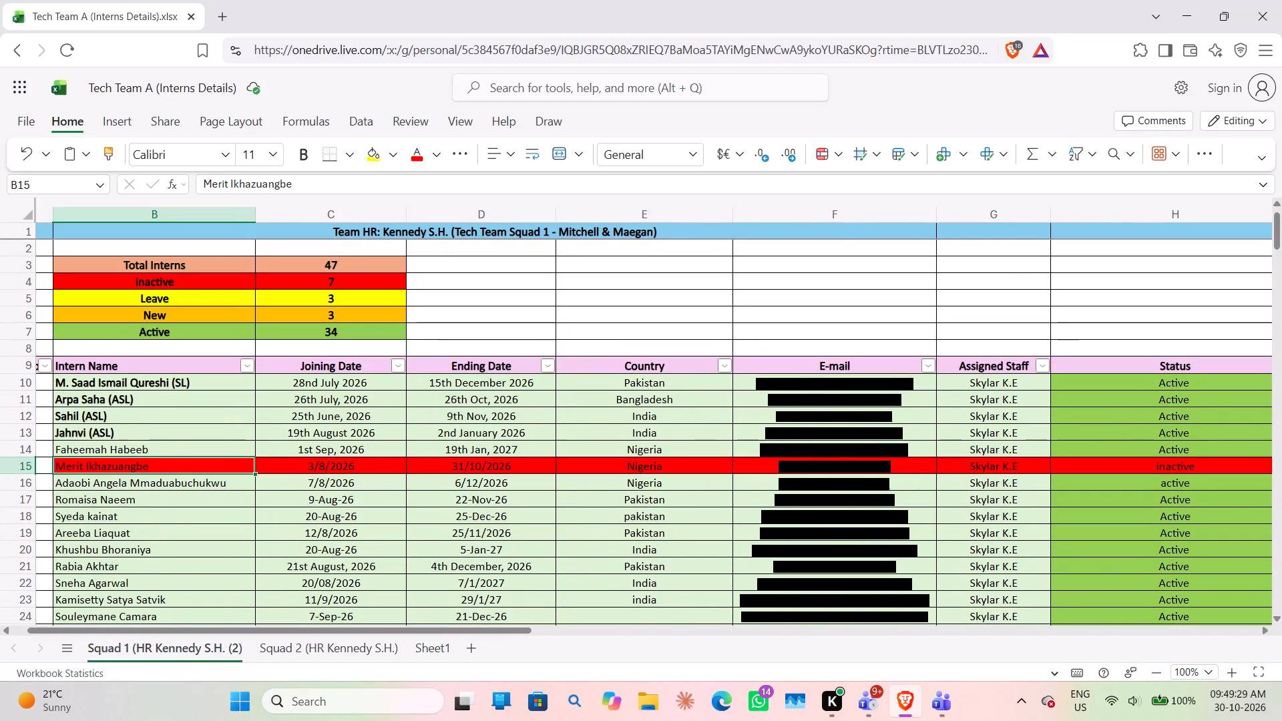
# Copy the squad leader's (SL) name from the first intern row of the Squad 1 sheet.
pyautogui.click(124, 389)
pyautogui.hotkey('ctrl', 'c')
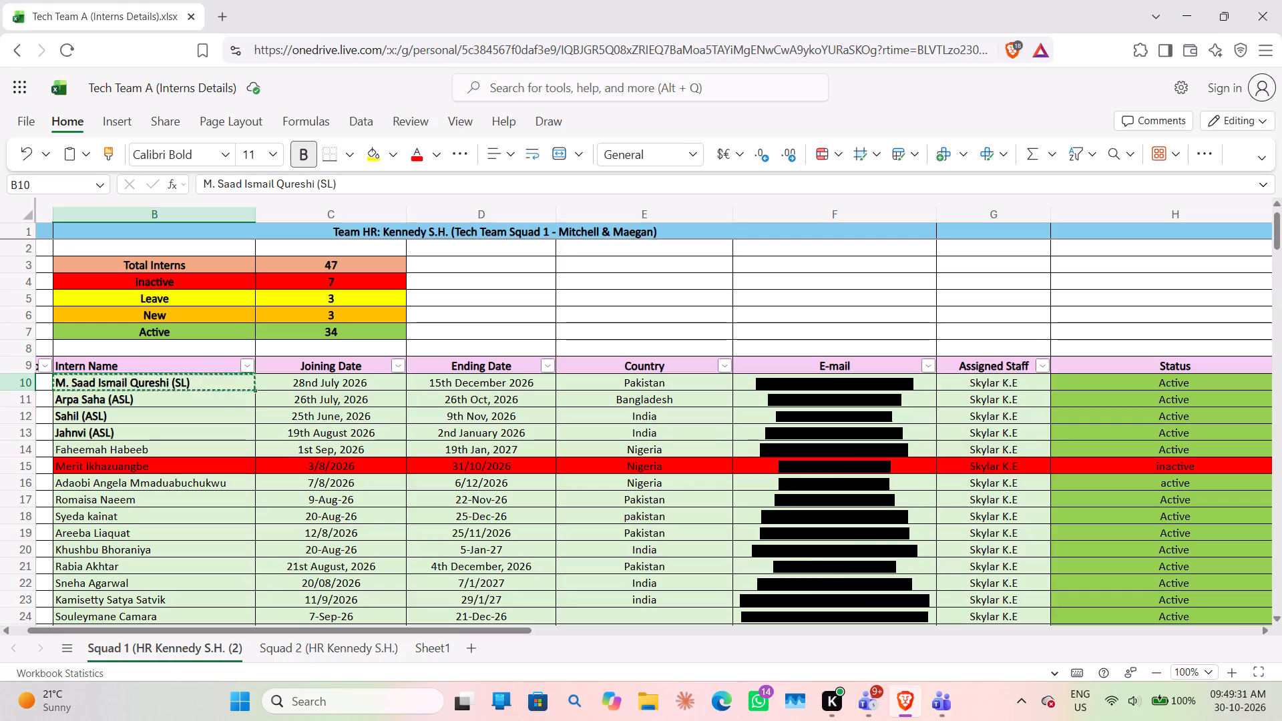
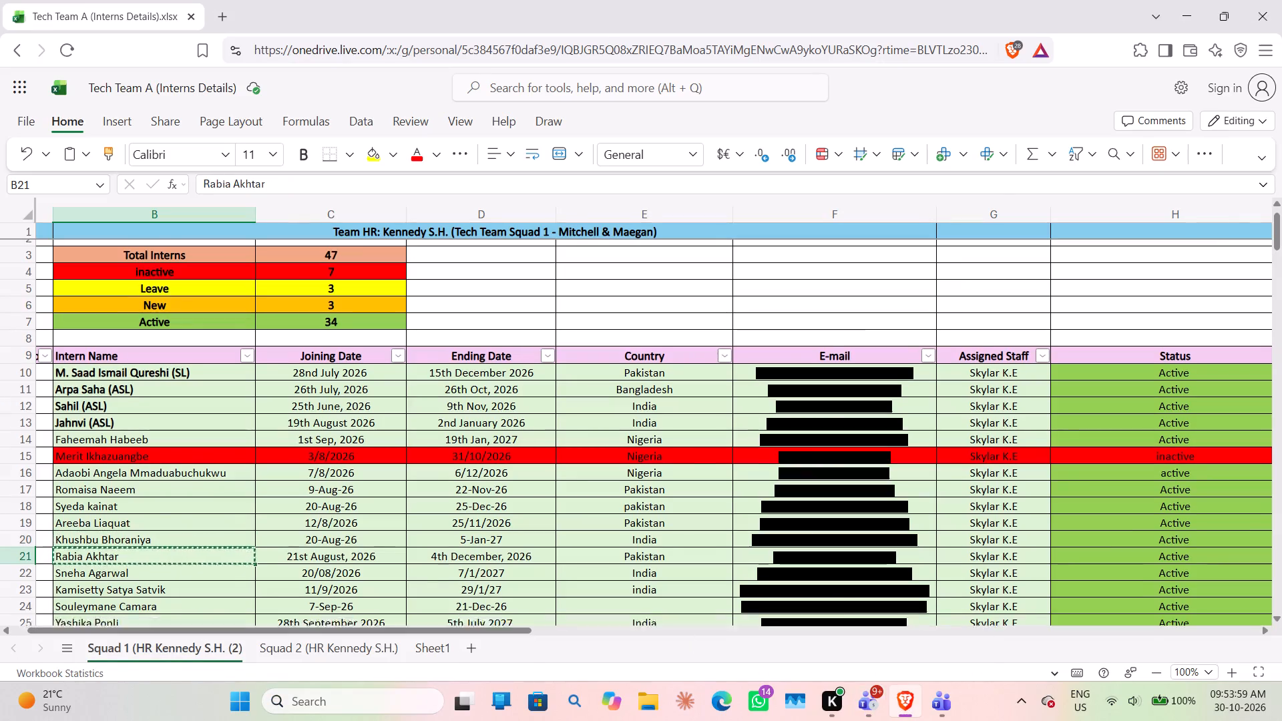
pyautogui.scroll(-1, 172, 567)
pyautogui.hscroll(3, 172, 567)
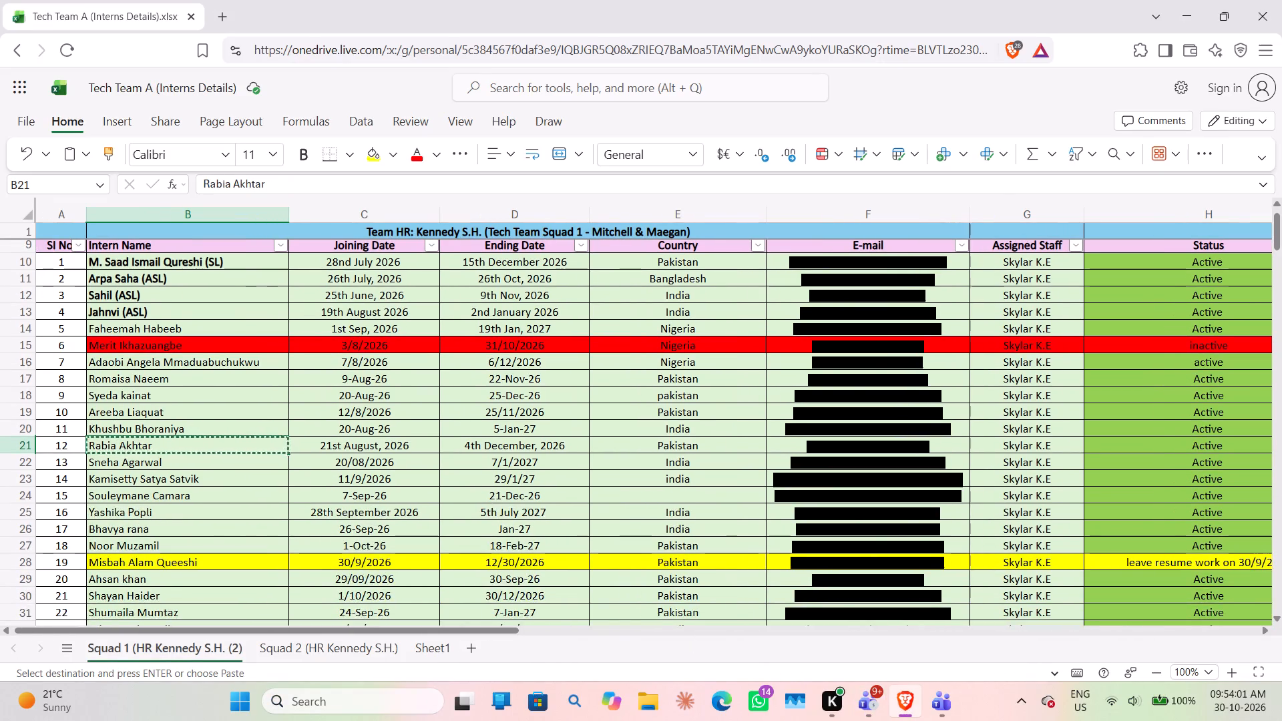
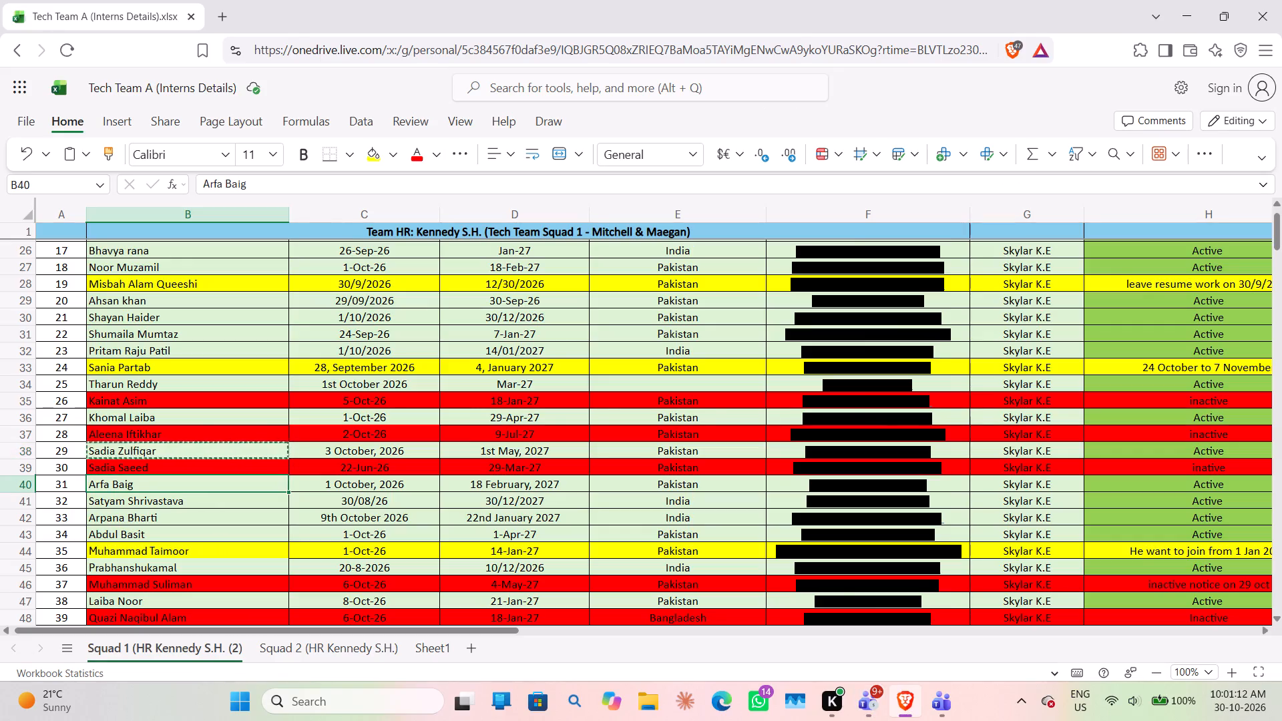
# Copy the inactive intern's name from cell B39 in the Squad 1 roster.
pyautogui.click(241, 470)
pyautogui.hotkey('ctrl', 'c')
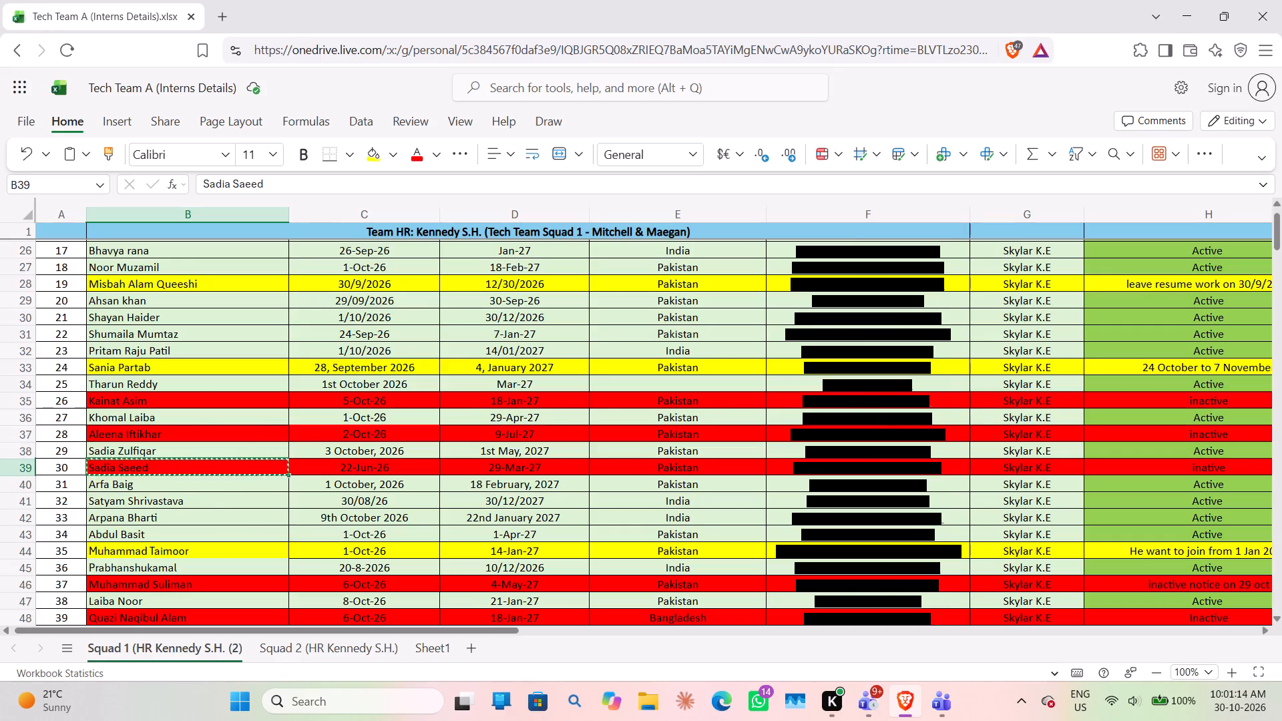